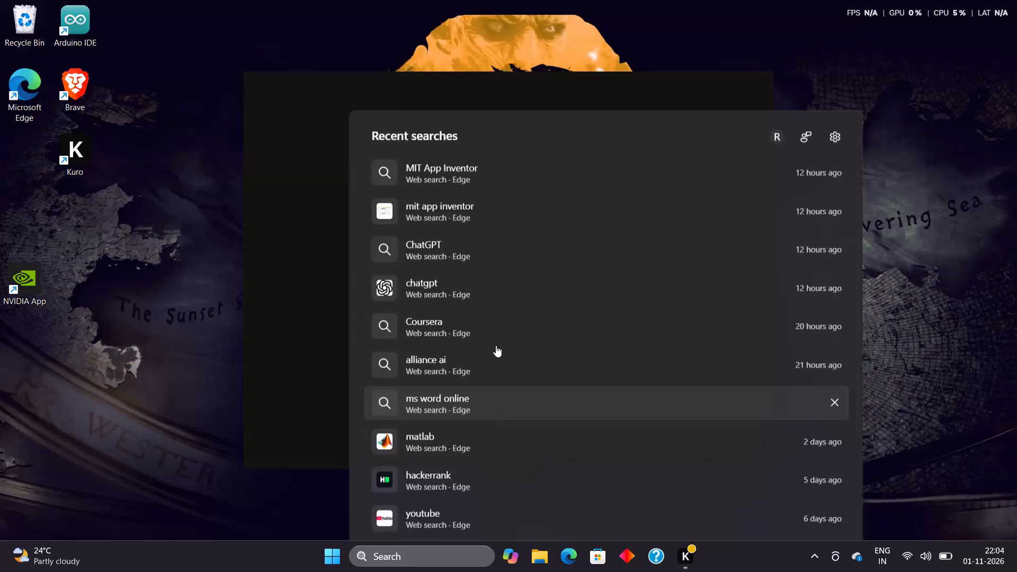
Open Word for the web from the ms word online search and create a blank document.
{"action": "left_click", "coordinate": [266, 203]}
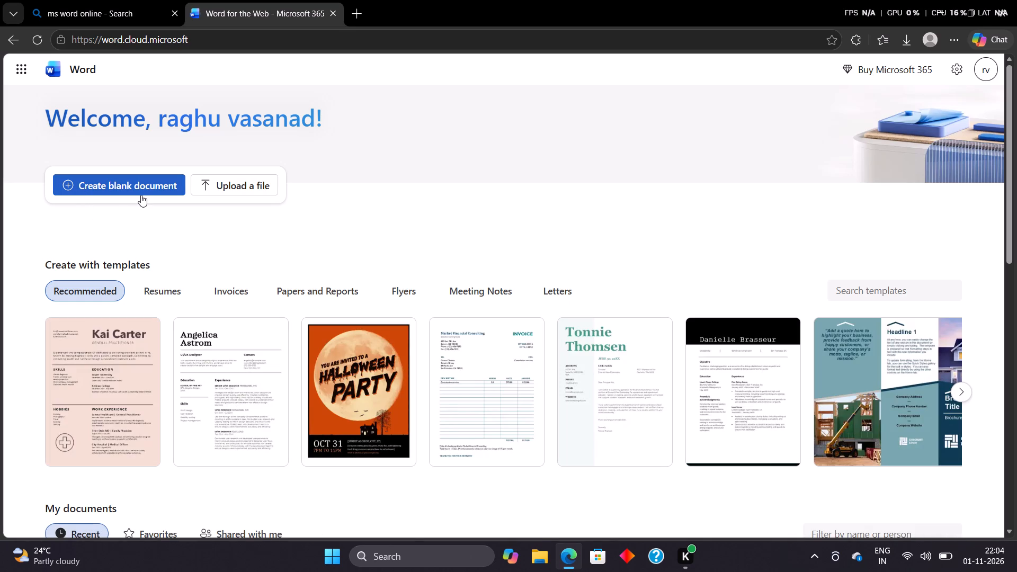
{"action": "left_click", "coordinate": [142, 193]}
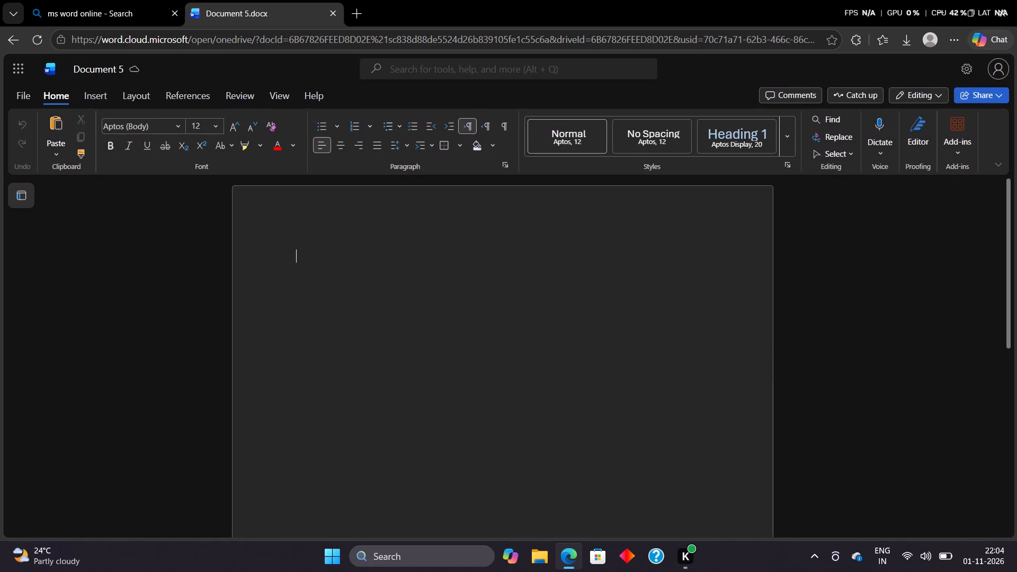
Run the recent web search for MIT App Inventor and open its official site, appinventor.mit.edu.
{"action": "left_click", "coordinate": [406, 555]}
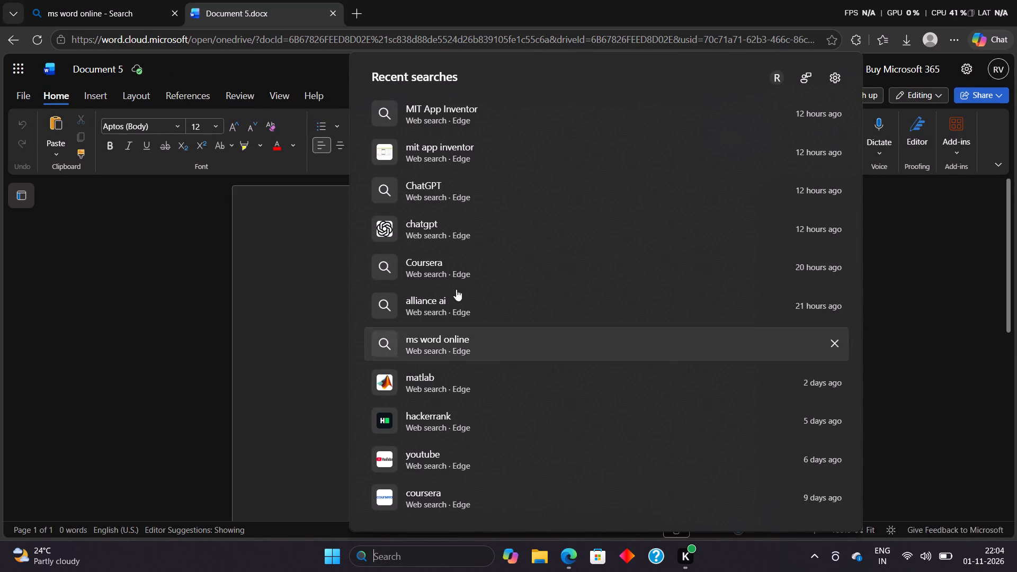
{"action": "left_click", "coordinate": [517, 127]}
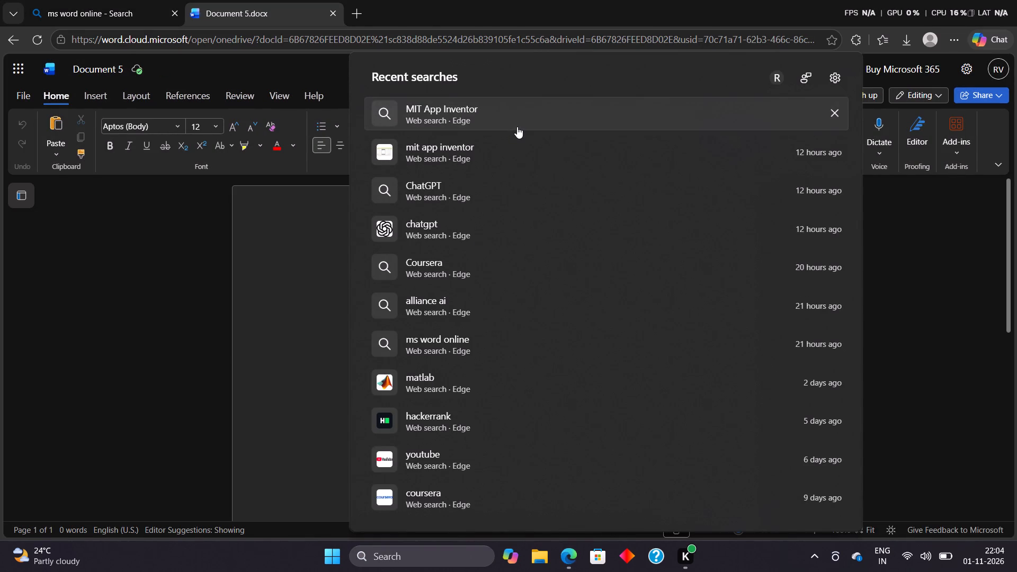
{"action": "left_click", "coordinate": [177, 218]}
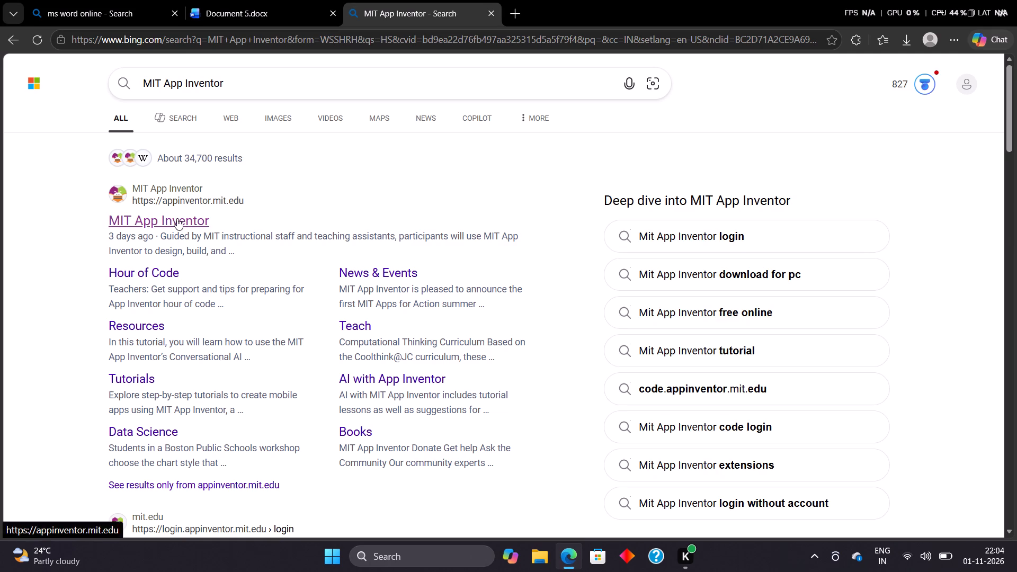
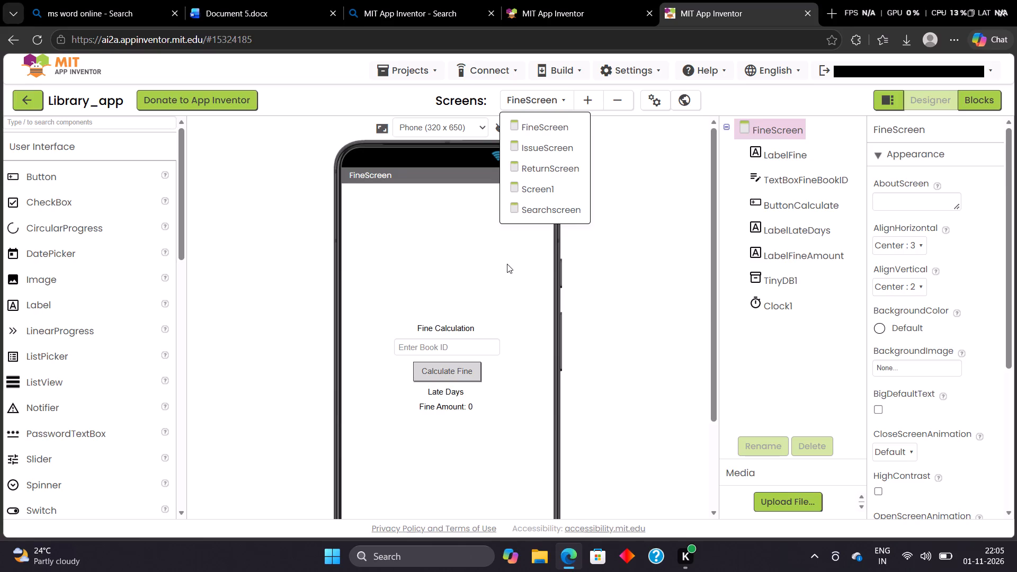
Review the Library_app screen layouts in the Designer, switching to Searchscreen and then to Screen1.
{"action": "left_click", "coordinate": [536, 211]}
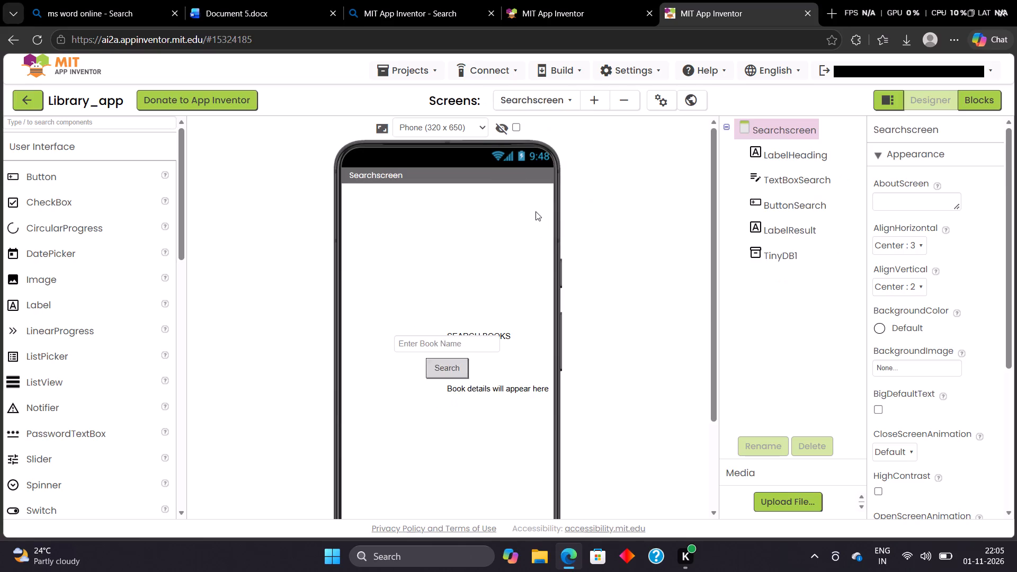
{"action": "left_click", "coordinate": [538, 102]}
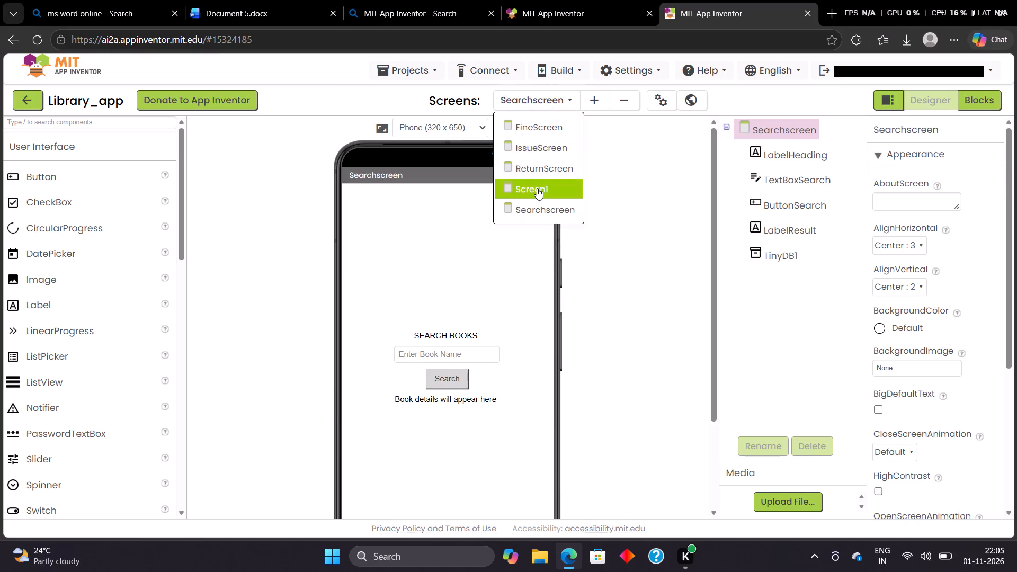
{"action": "left_click", "coordinate": [537, 188]}
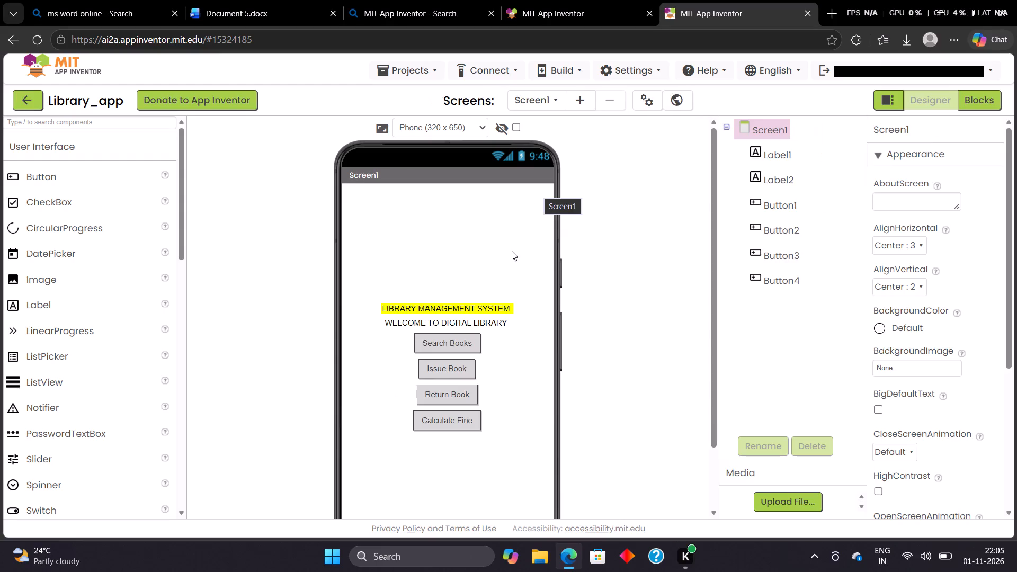
{"action": "left_click", "coordinate": [554, 97]}
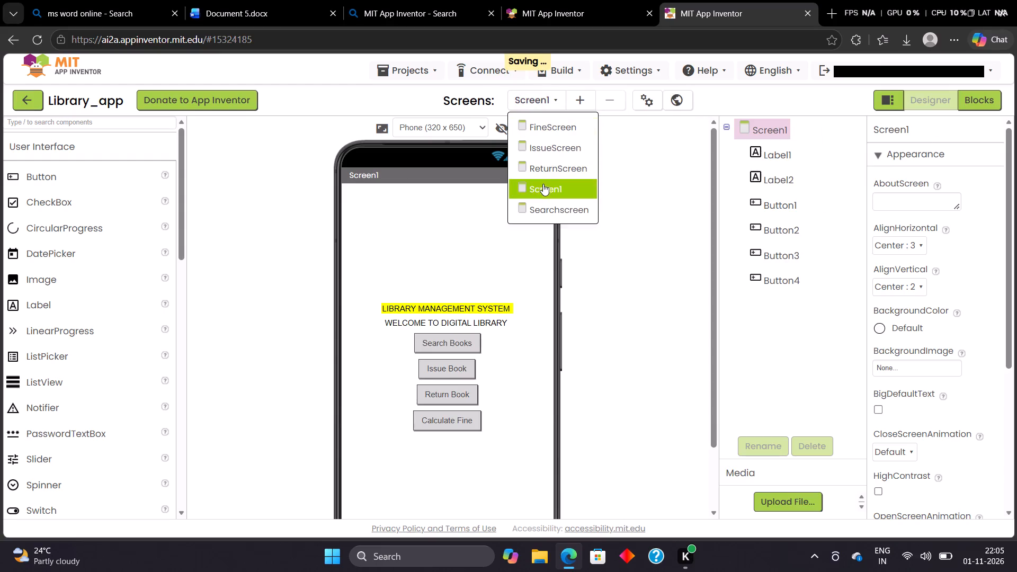
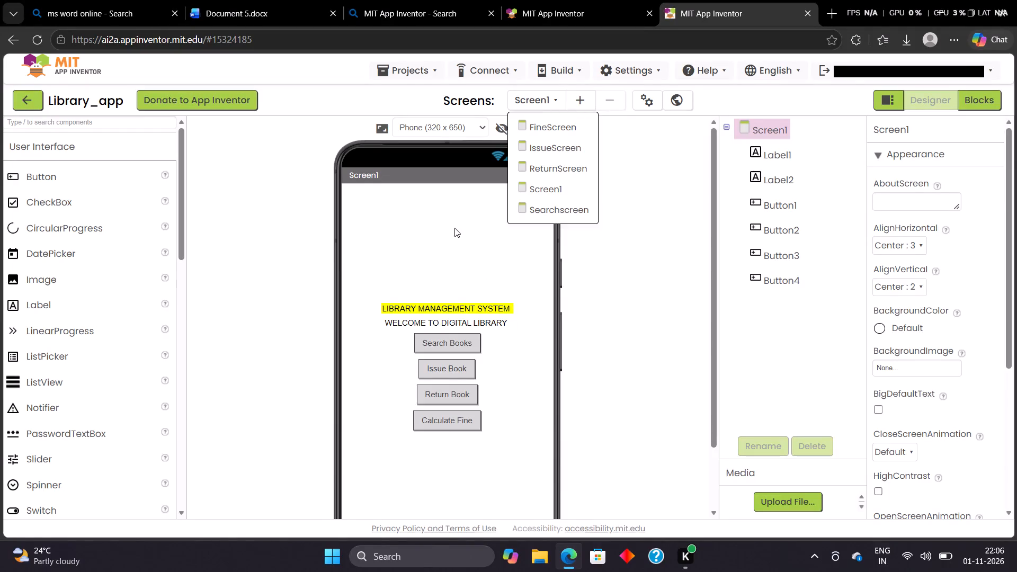
Switch to the Word document and write the opening line "There will be 5 pages or screens.".
{"action": "left_click", "coordinate": [442, 0]}
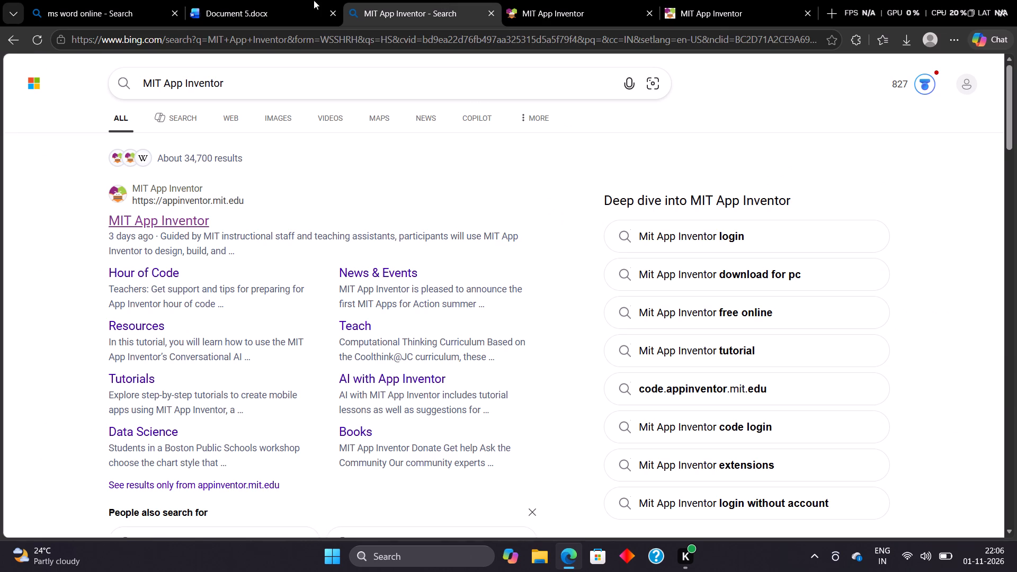
{"action": "left_click", "coordinate": [276, 0]}
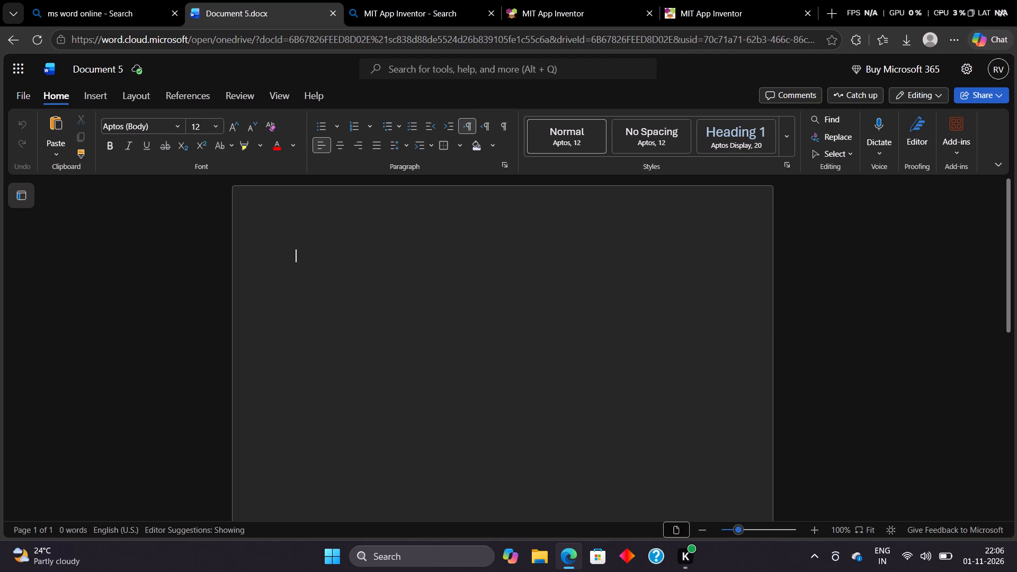
{"action": "key", "text": "shift+t"}
{"action": "type", "text": "here"}
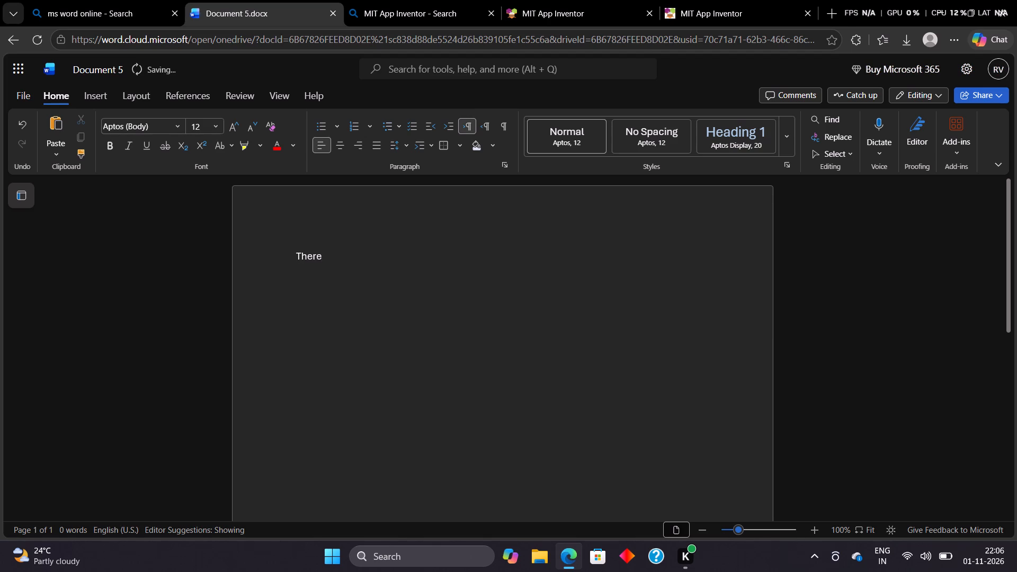
{"action": "key", "text": "space"}
{"action": "type", "text": "will"}
{"action": "key", "text": "space"}
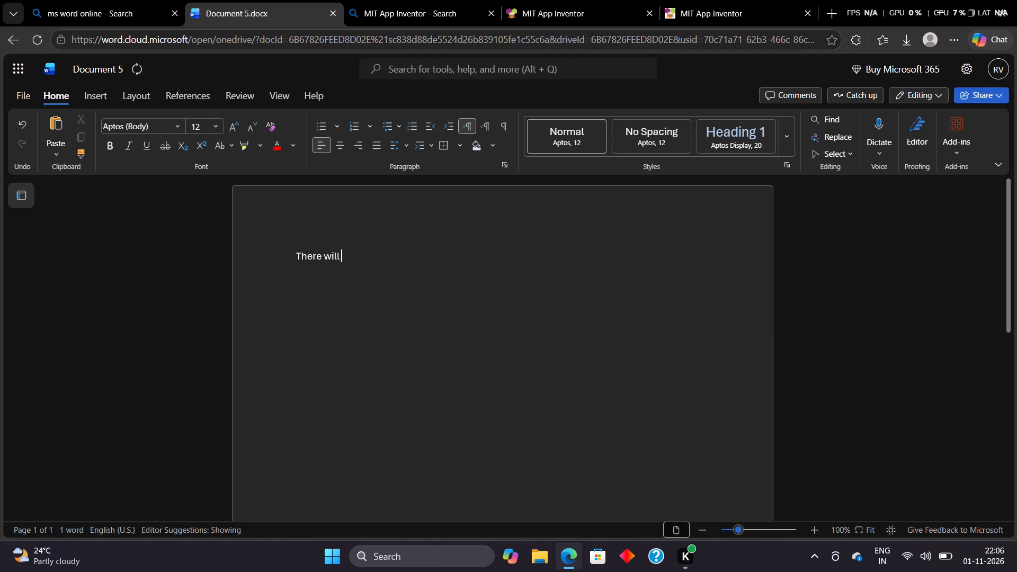
{"action": "type", "text": "be"}
{"action": "key", "text": "space"}
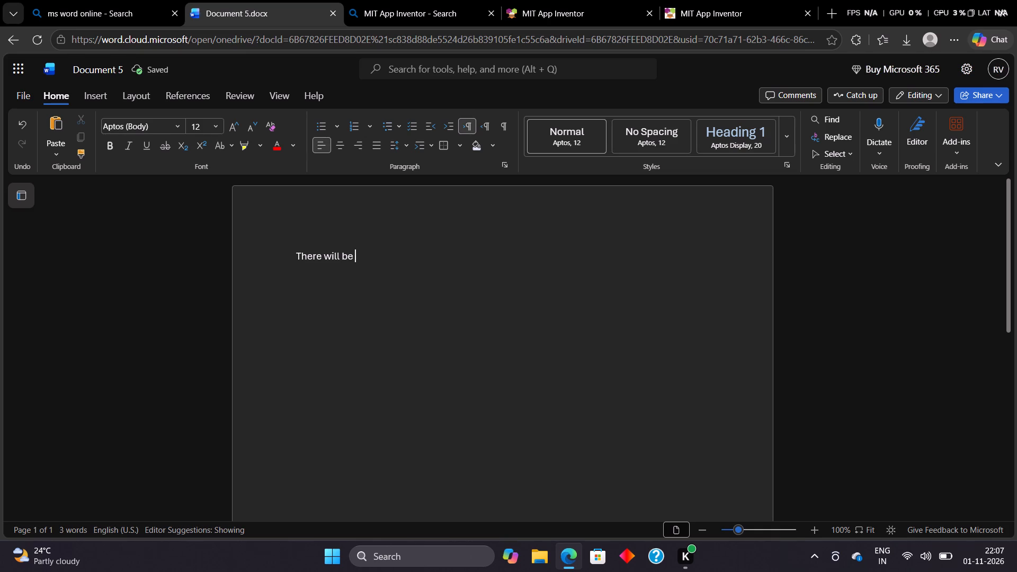
{"action": "type", "text": "5"}
{"action": "key", "text": "space"}
{"action": "type", "text": "pag"}
{"action": "key", "text": "e"}
{"action": "type", "text": "s"}
{"action": "key", "text": "space"}
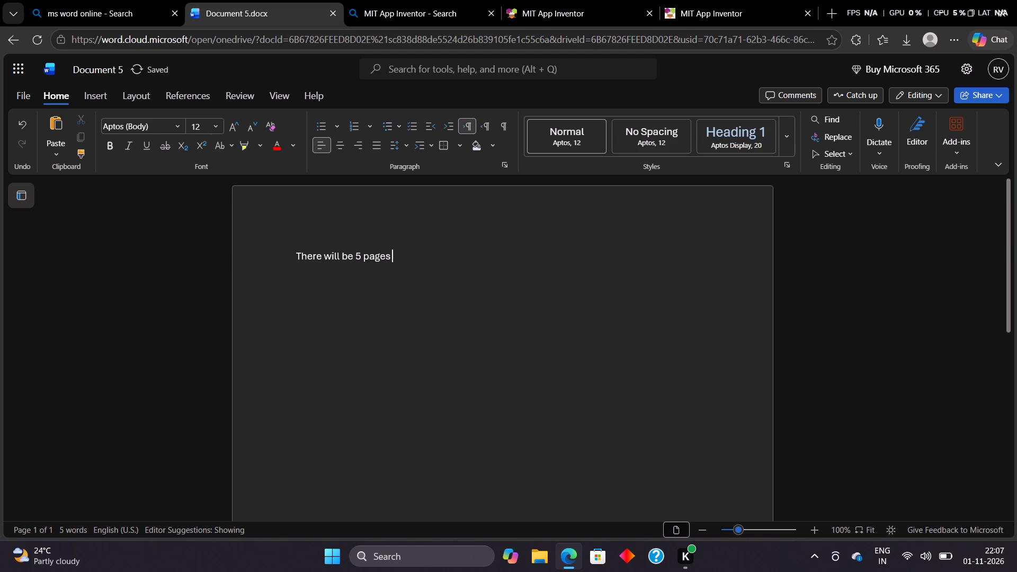
{"action": "type", "text": "or"}
{"action": "key", "text": "space"}
{"action": "type", "text": "screen"}
{"action": "key", "text": "s"}
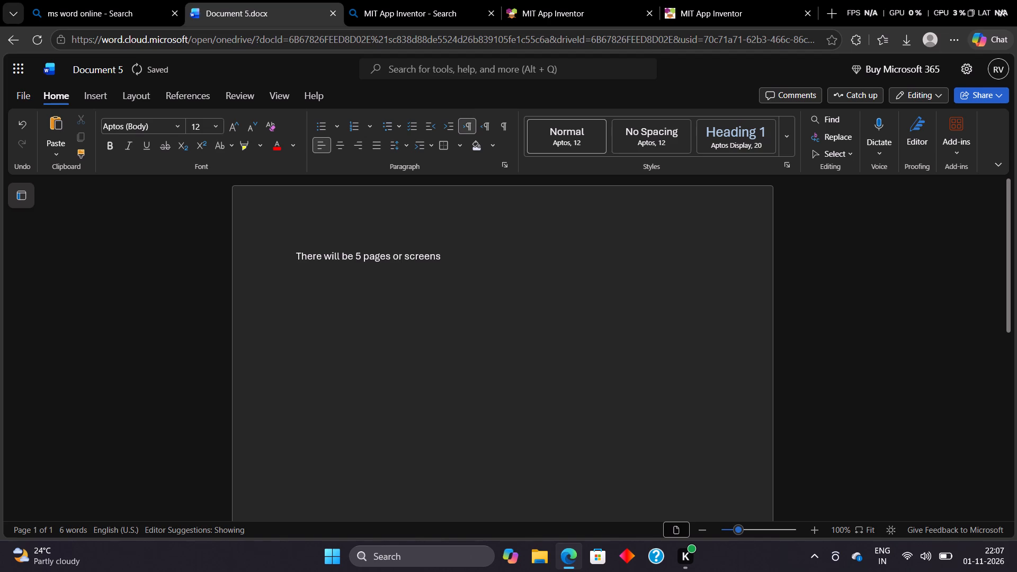
{"action": "key", "text": "period"}
{"action": "key", "text": "Return"}
Write the line "Screen 1 : Home page" below the opening sentence.
{"action": "type", "text": "Scree"}
{"action": "type", "text": "n 1"}
{"action": "key", "text": "space"}
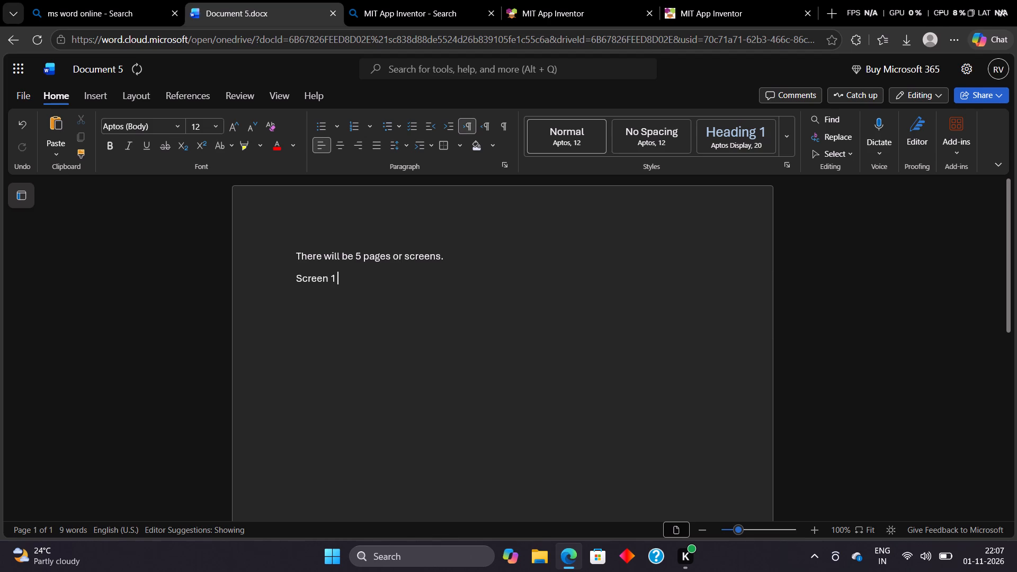
{"action": "type", "text": ":"}
{"action": "key", "text": "space"}
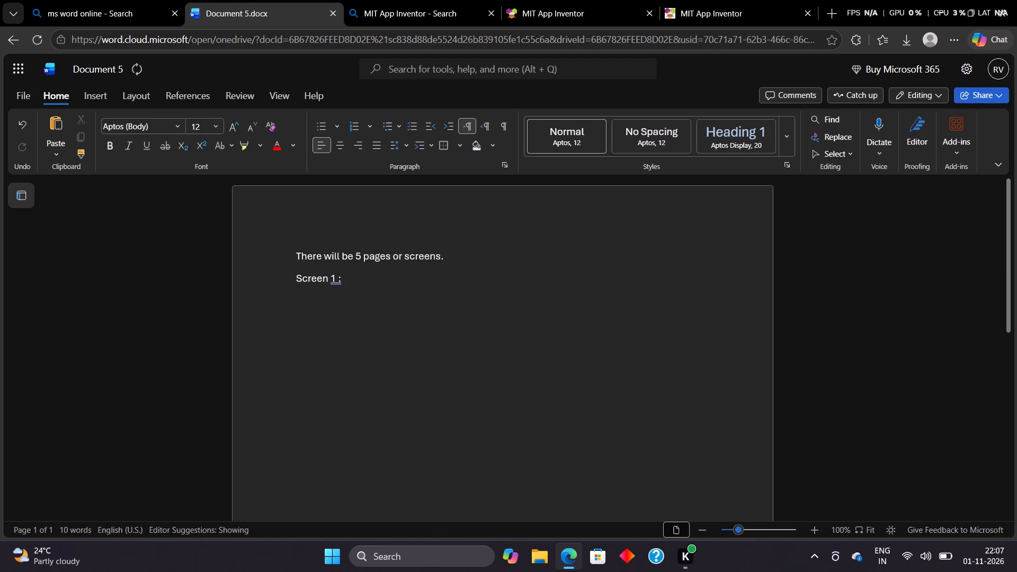
{"action": "type", "text": "Home"}
{"action": "key", "text": "space"}
{"action": "type", "text": "page"}
{"action": "key", "text": "space"}
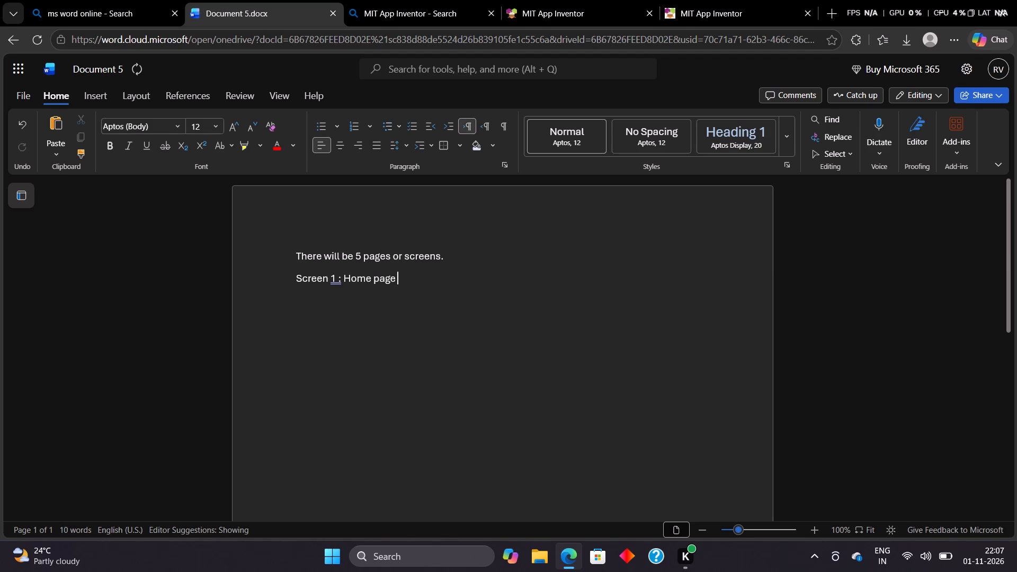
Switch to the Library_app project and capture a screenshot of Screen1's title, welcome text and four buttons.
{"action": "left_click", "coordinate": [725, 0]}
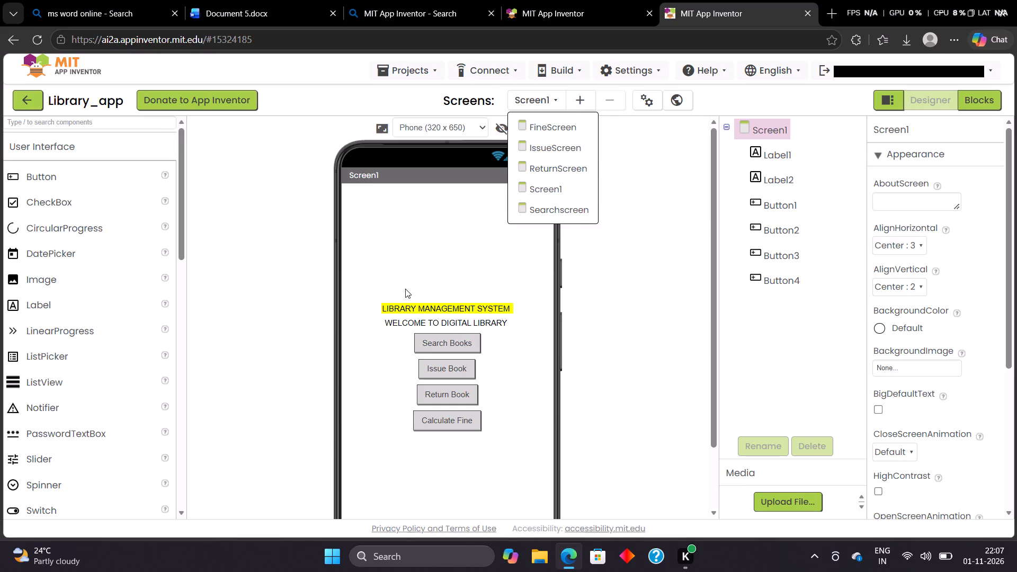
{"action": "key", "text": "Print"}
{"action": "left_click_drag", "start_coordinate": [382, 298], "coordinate": [510, 427]}
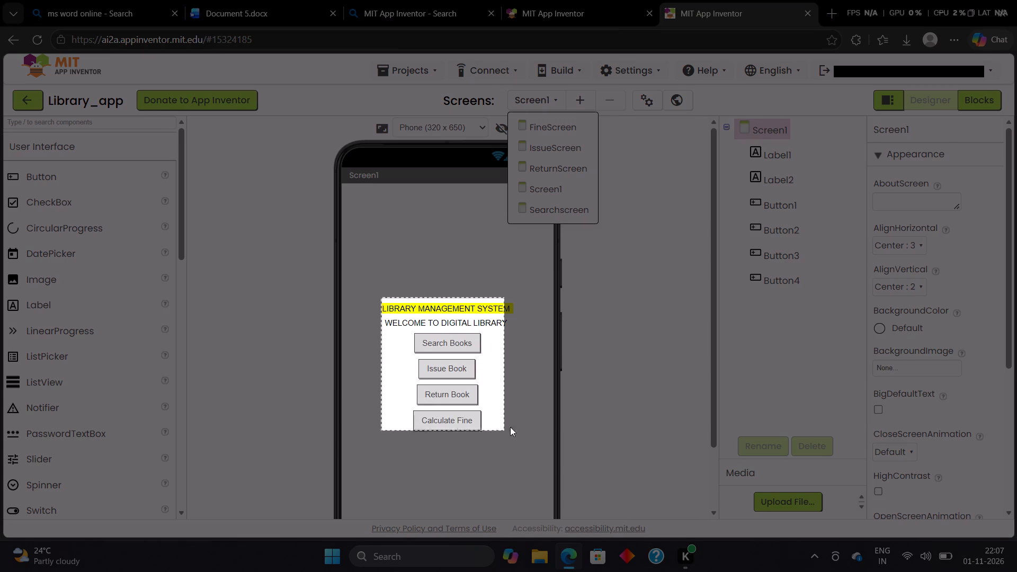
{"action": "left_click_drag", "start_coordinate": [510, 427], "coordinate": [513, 439]}
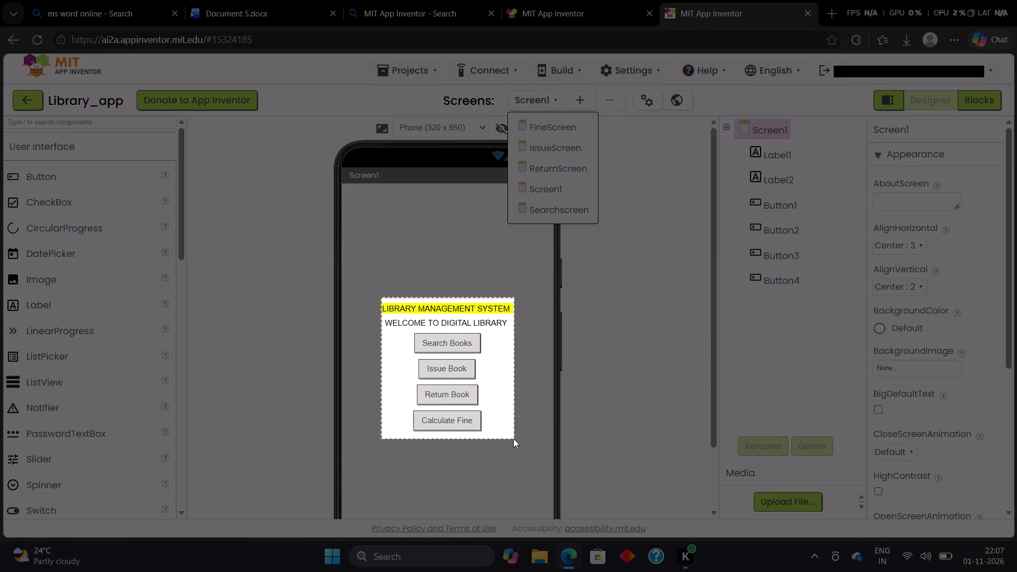
{"action": "left_click_drag", "start_coordinate": [513, 439], "coordinate": [514, 437]}
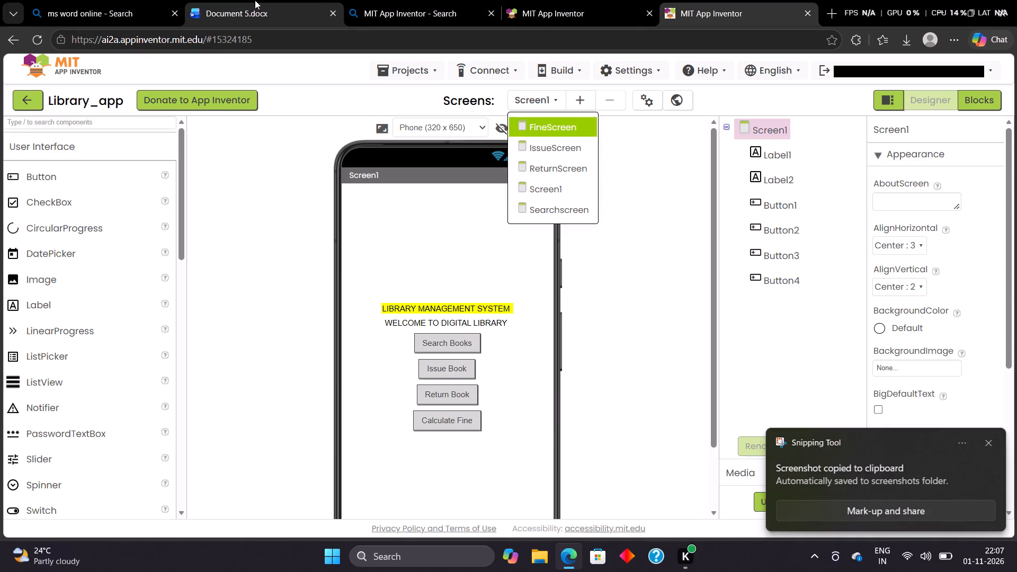
Back in the Word document, start a line indented with ten spaces under the Screen 1 heading with "It".
{"action": "left_click", "coordinate": [219, 0]}
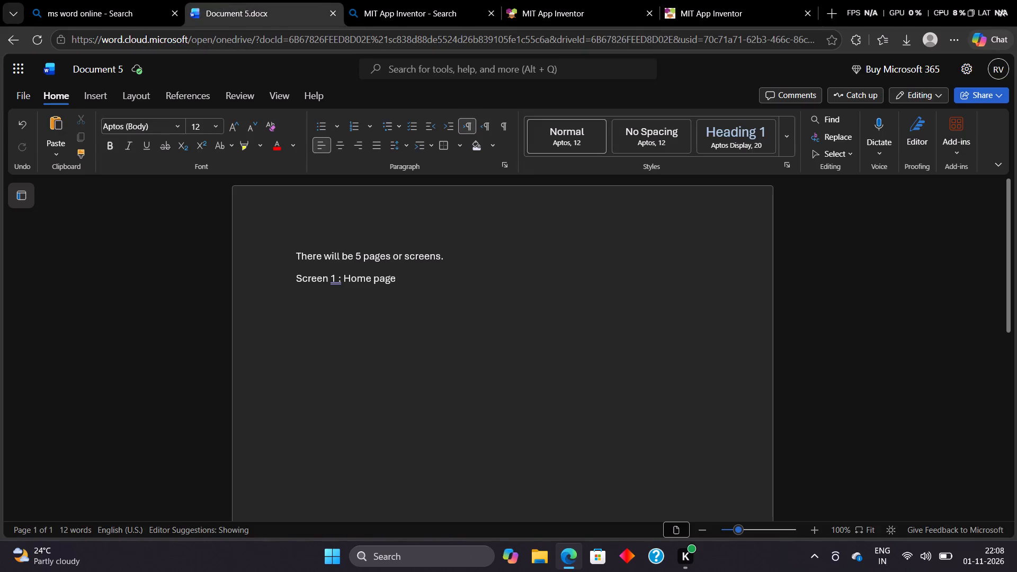
{"action": "key", "text": "Return"}
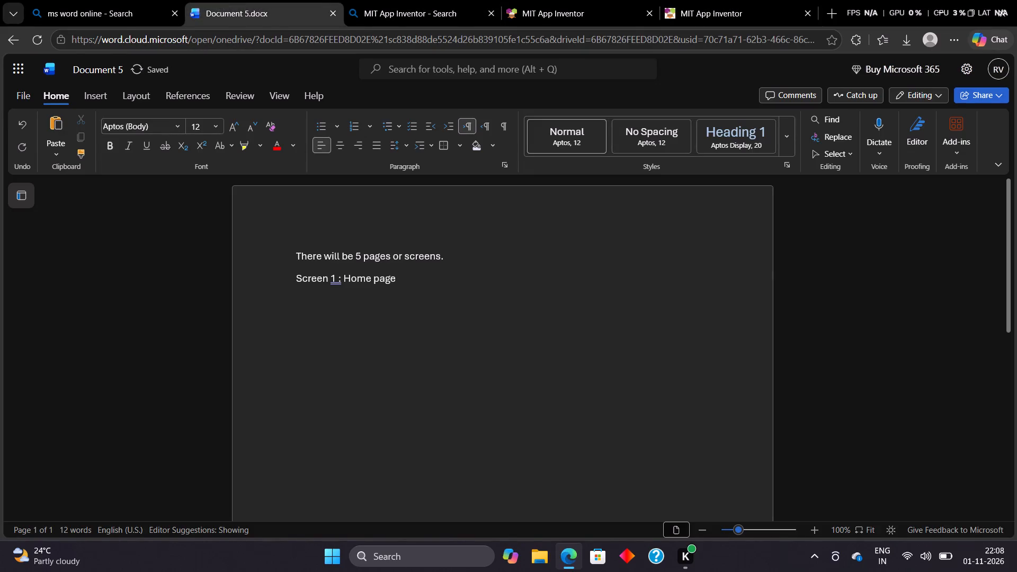
{"action": "key", "text": "space"}
{"action": "key", "text": "space"}
{"action": "key", "text": "space"}
{"action": "key", "text": "space"}
{"action": "key", "text": "space"}
{"action": "key", "text": "space"}
{"action": "key", "text": "space"}
{"action": "key", "text": "space"}
{"action": "key", "text": "space"}
{"action": "key", "text": "space"}
{"action": "type", "text": "it"}
{"action": "key", "text": "space"}
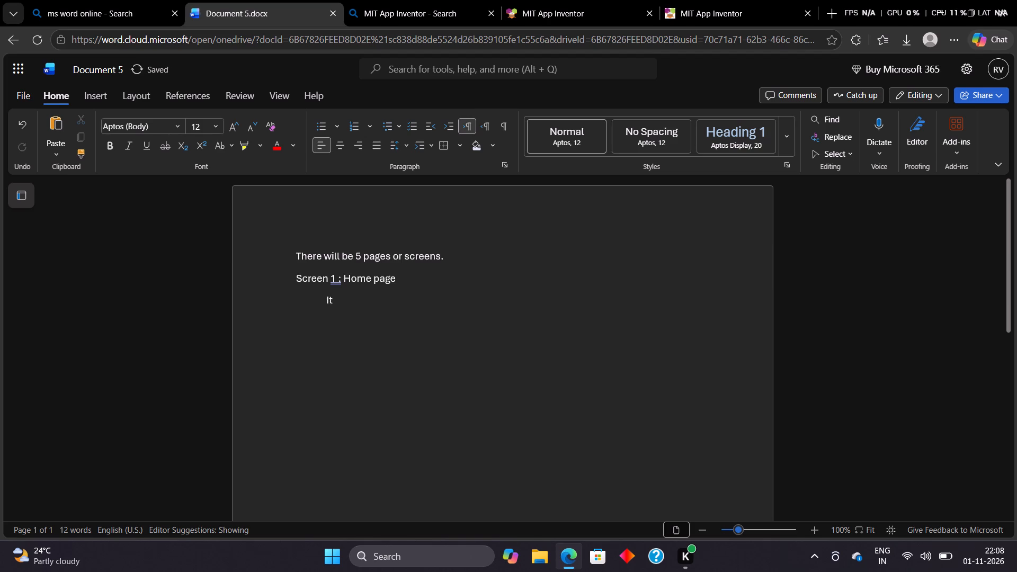
Remove the space before the colon so the heading reads "Screen 1: Home page".
{"action": "left_click", "coordinate": [337, 278]}
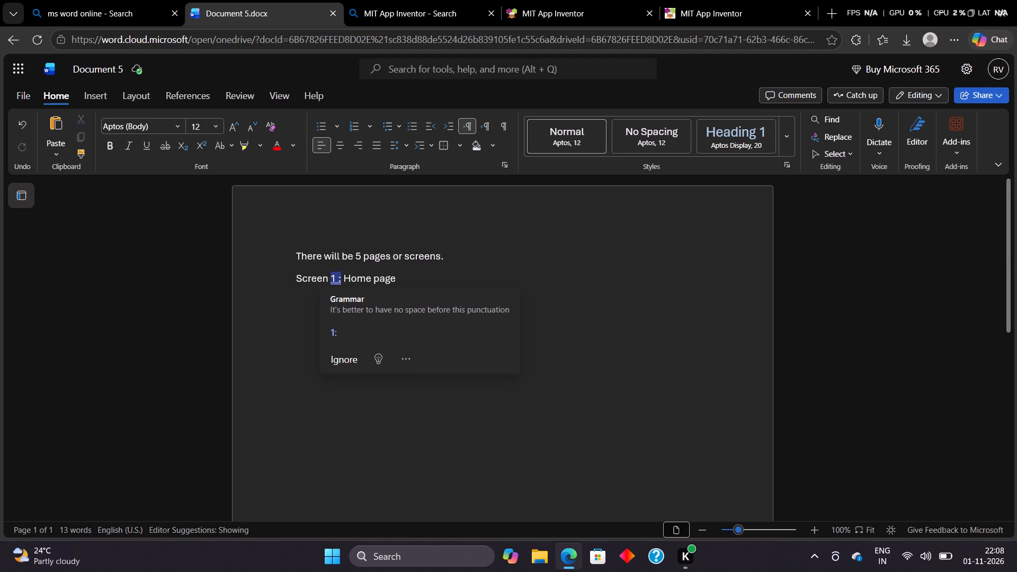
{"action": "left_click", "coordinate": [337, 276]}
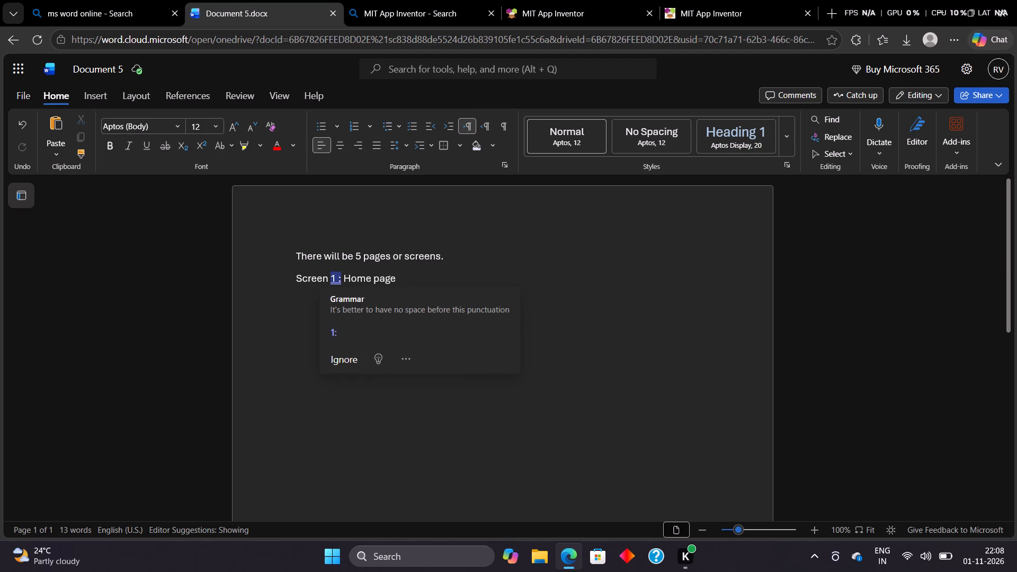
{"action": "key", "text": "BackSpace"}
Continue the indented line after "It" with the word "contains".
{"action": "left_click", "coordinate": [337, 299]}
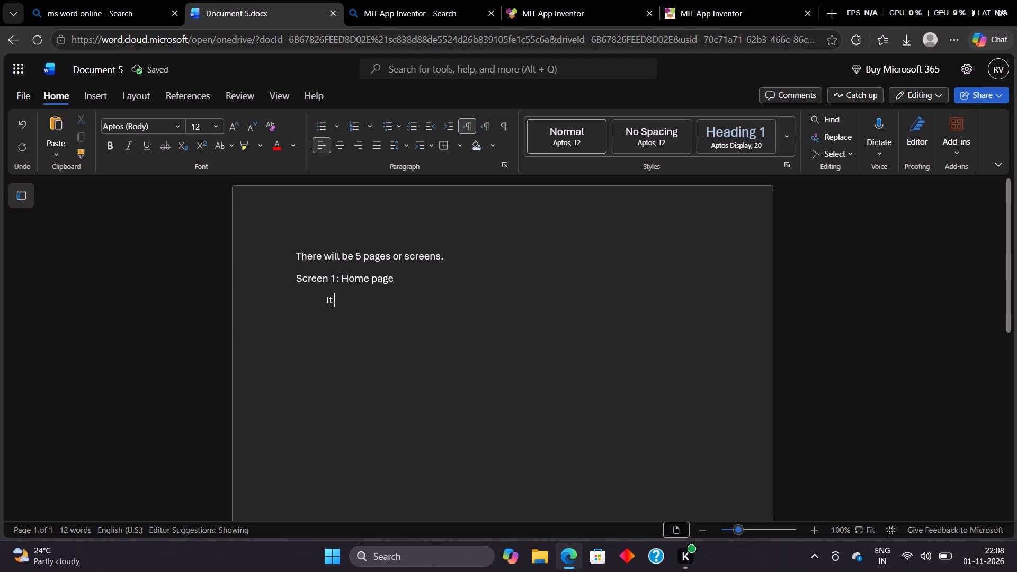
{"action": "key", "text": "space"}
{"action": "type", "text": "contains"}
In File Explorer, copy the Library Management System screenshot from the Screenshots folder in Pictures.
{"action": "left_click", "coordinate": [540, 557]}
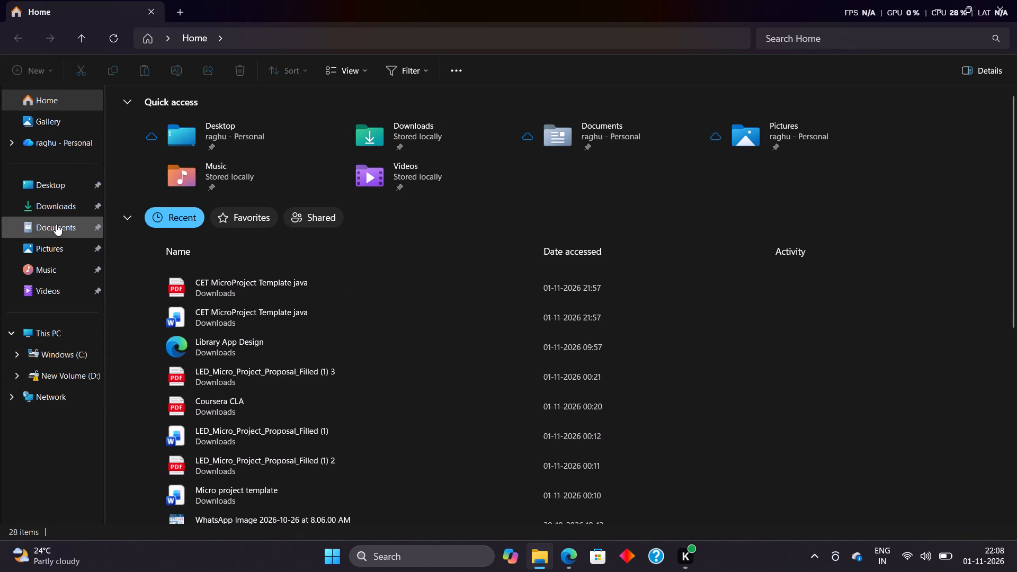
{"action": "left_click", "coordinate": [59, 243]}
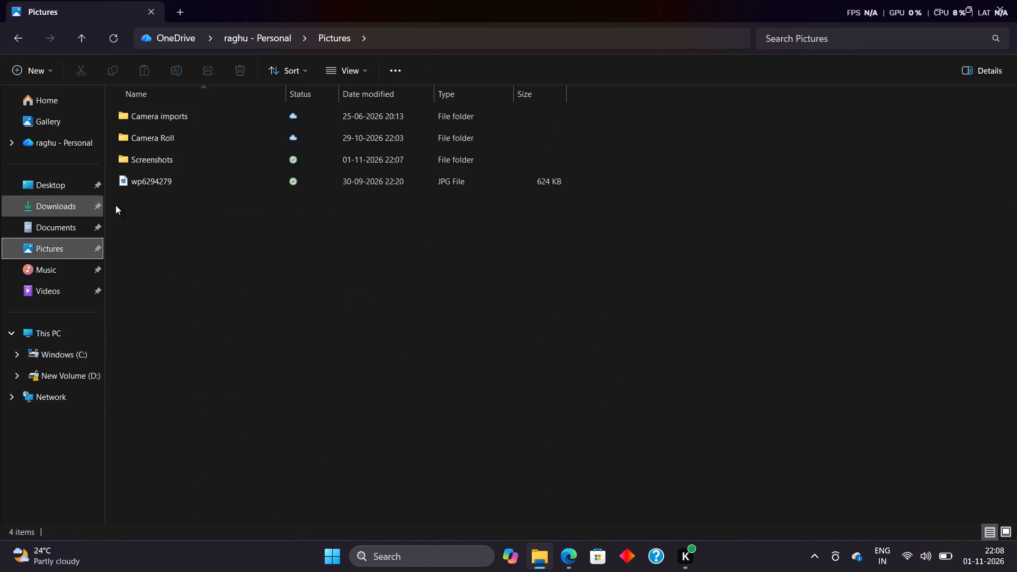
{"action": "double_click", "coordinate": [151, 156]}
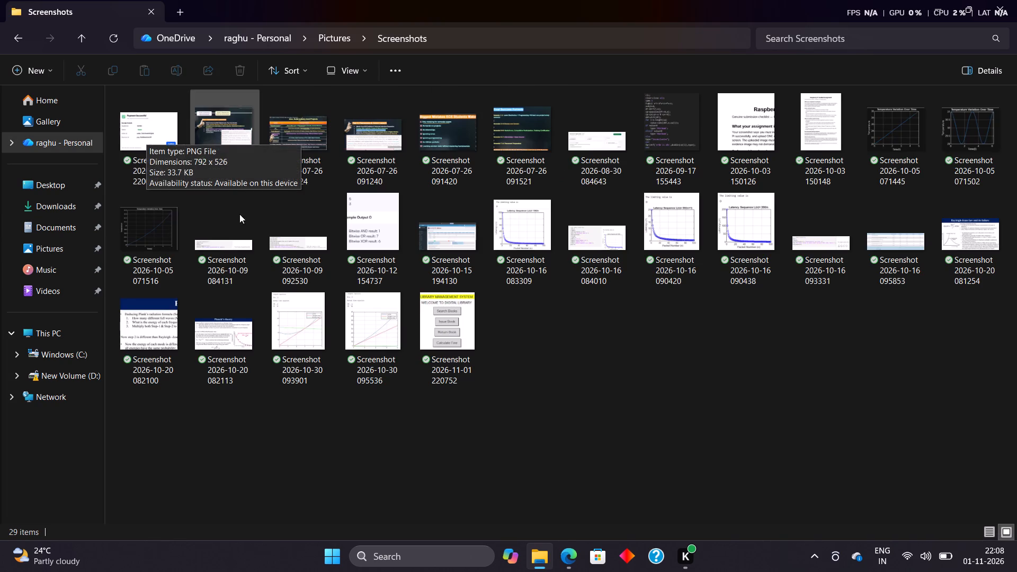
{"action": "right_click", "coordinate": [463, 352]}
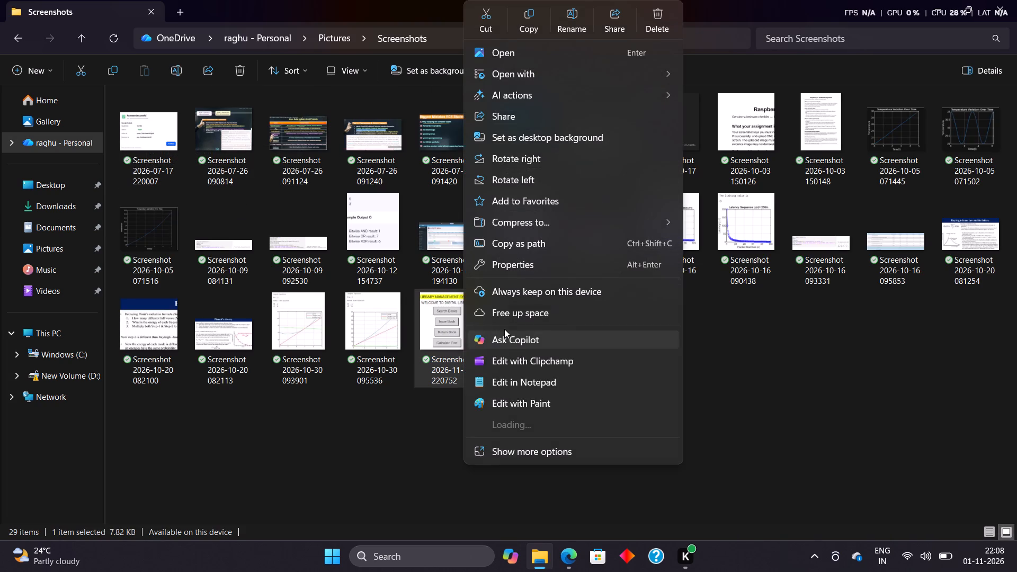
{"action": "left_click", "coordinate": [528, 14]}
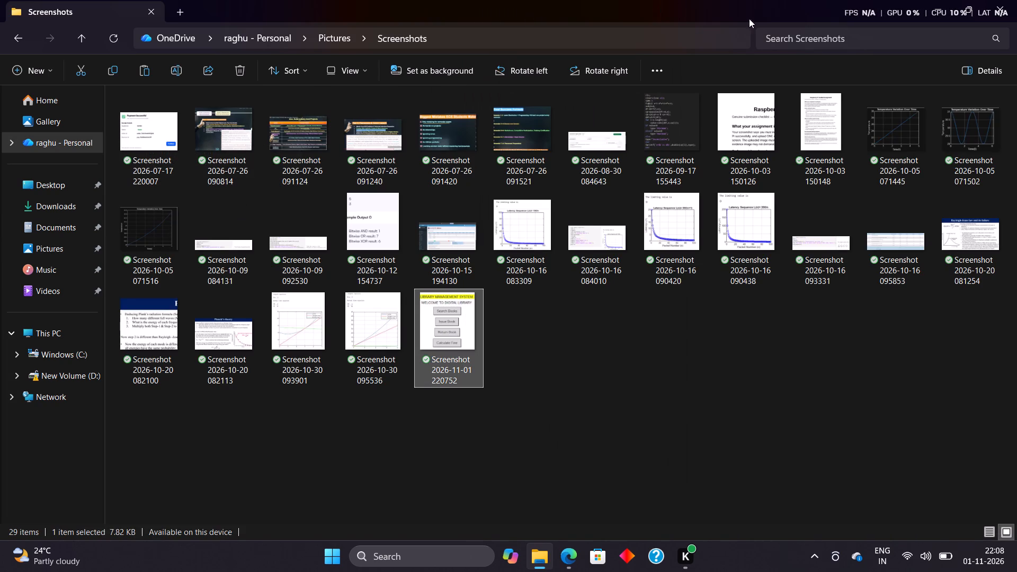
Switch to the Word document and paste the copied Library Management System screenshot after "It contains", preceded by a space.
{"action": "left_click", "coordinate": [569, 559]}
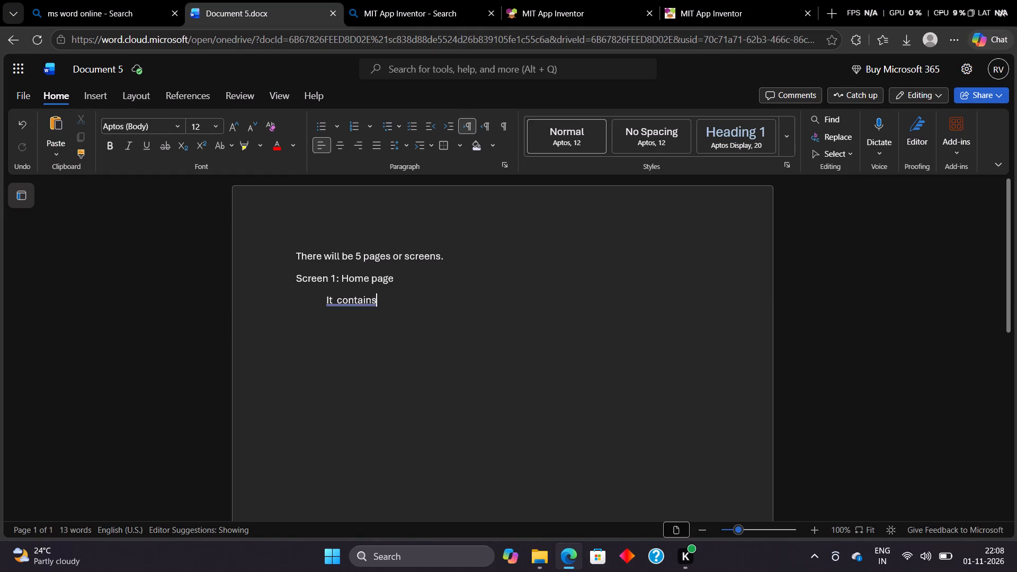
{"action": "key", "text": "space"}
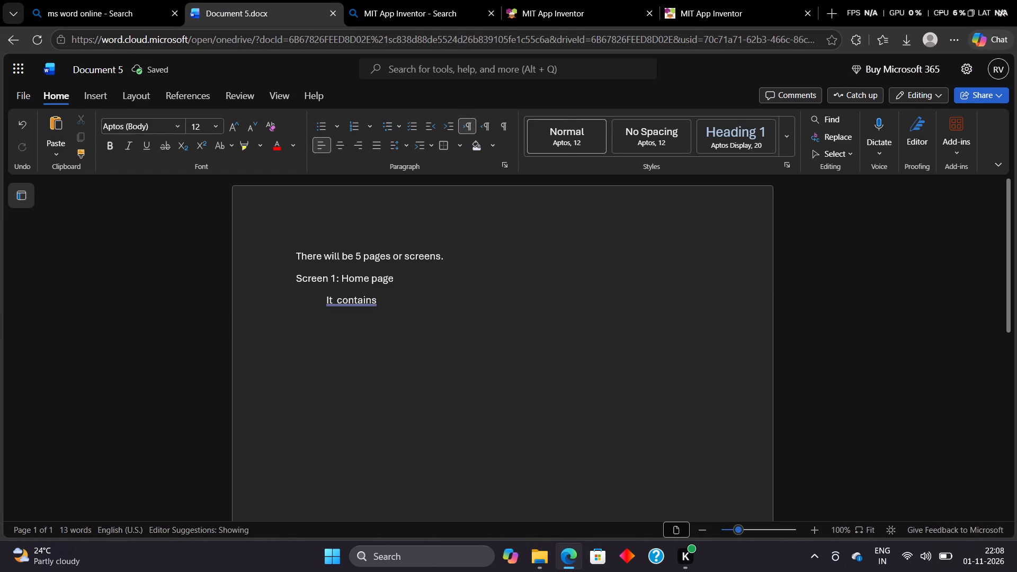
{"action": "right_click", "coordinate": [385, 307]}
{"action": "left_click", "coordinate": [450, 131]}
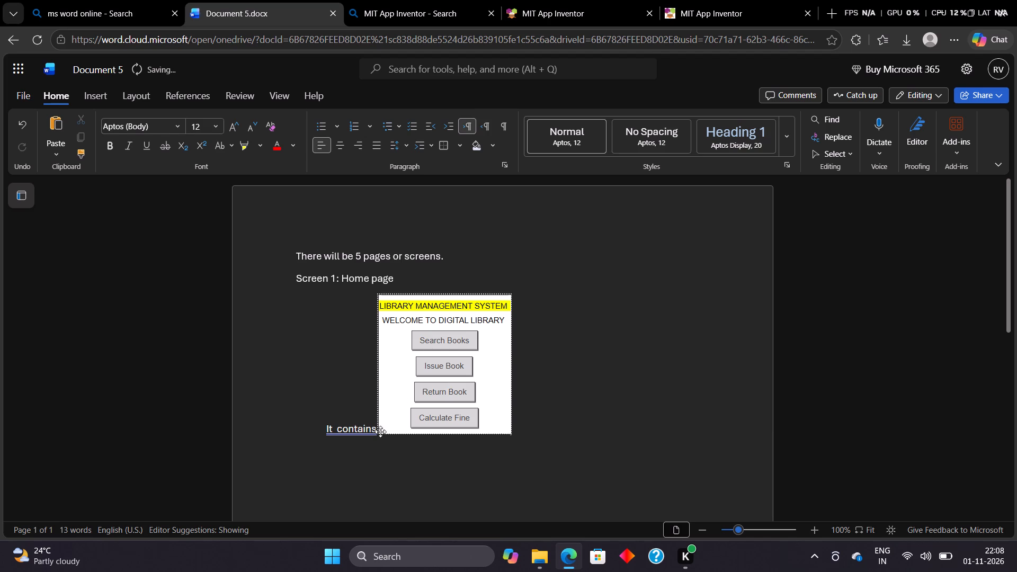
Delete the words "It contains" in front of the pasted screenshot, keeping the image indented.
{"action": "left_click", "coordinate": [374, 430]}
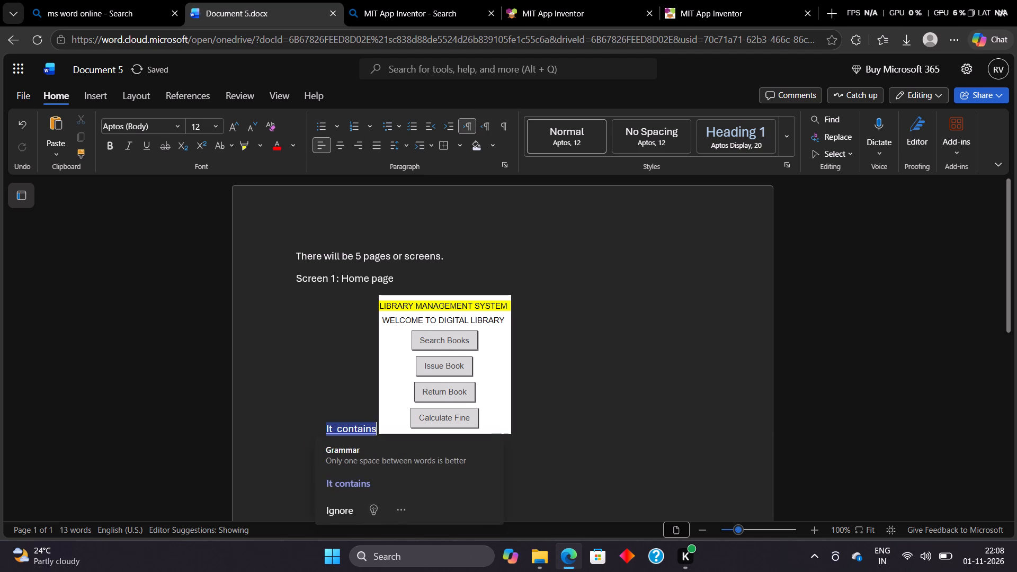
{"action": "key", "text": "BackSpace"}
{"action": "key", "text": "BackSpace"}
{"action": "key", "text": "BackSpace"}
{"action": "key", "text": "BackSpace"}
{"action": "key", "text": "BackSpace"}
{"action": "key", "text": "BackSpace"}
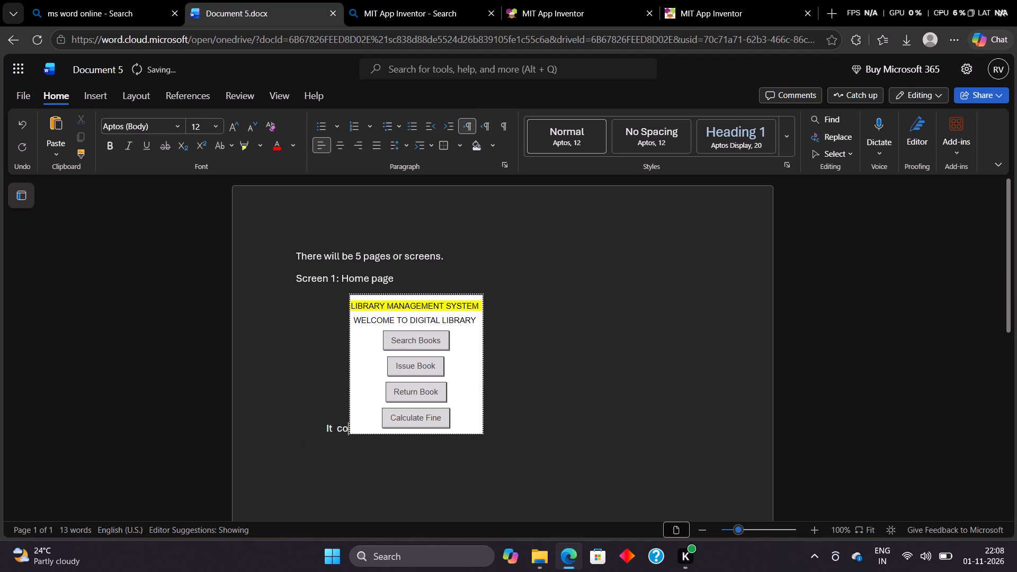
{"action": "key", "text": "BackSpace"}
{"action": "key", "text": "BackSpace"}
{"action": "key", "text": "BackSpace"}
{"action": "key", "text": "BackSpace"}
{"action": "key", "text": "BackSpace"}
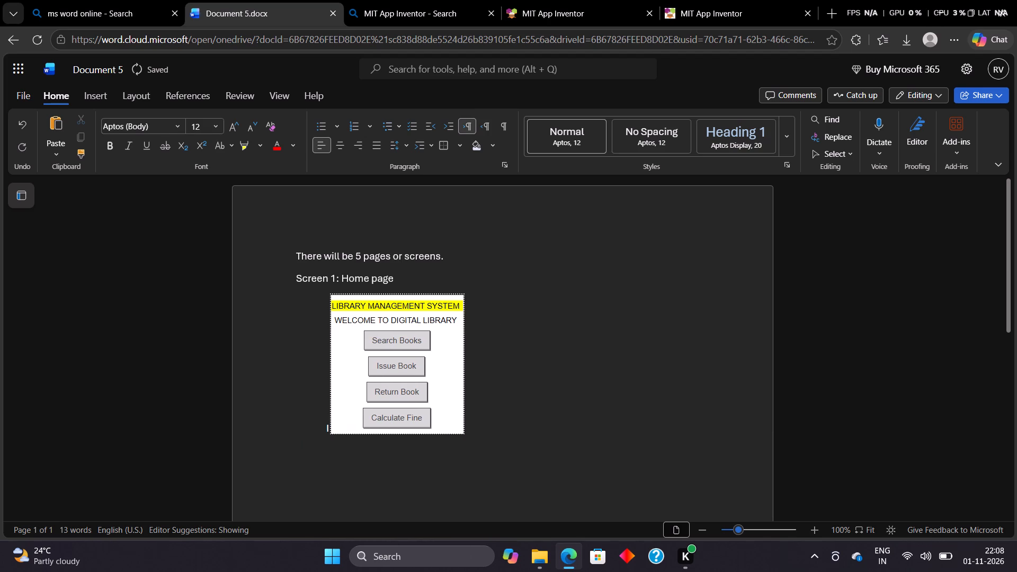
{"action": "key", "text": "BackSpace"}
Extend the "Screen 1: Home page" line with "it has these all components.please go through".
{"action": "left_click", "coordinate": [416, 285]}
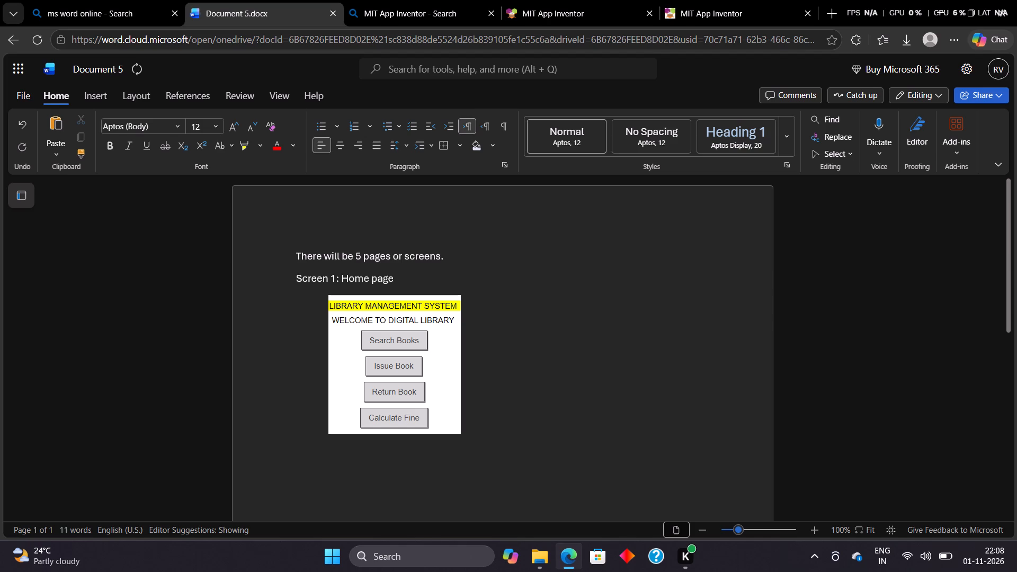
{"action": "key", "text": "space"}
{"action": "type", "text": "it has"}
{"action": "key", "text": "space"}
{"action": "type", "text": "these all components"}
{"action": "key", "text": "period"}
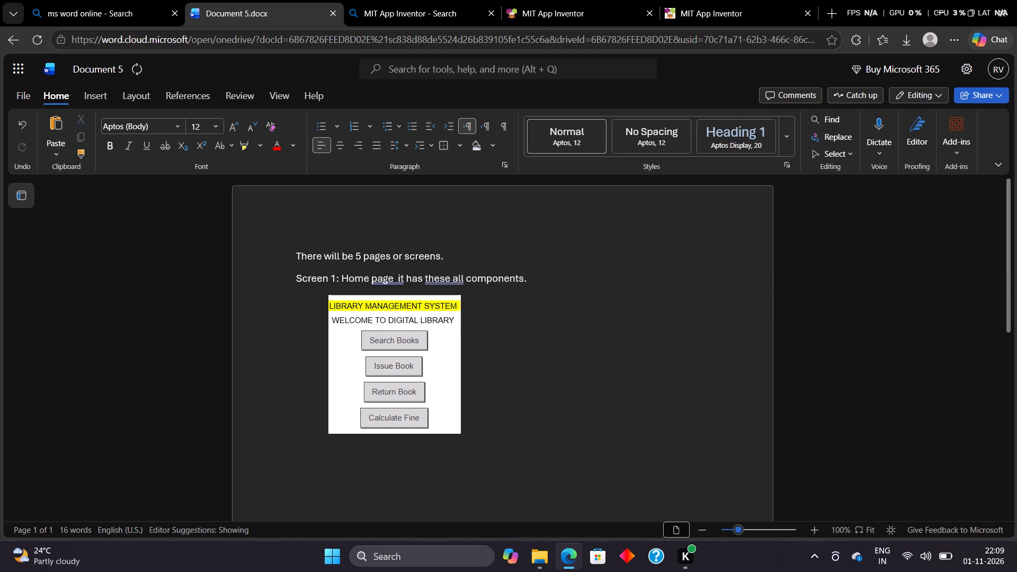
{"action": "type", "text": "please"}
{"action": "key", "text": "space"}
{"action": "type", "text": "go th"}
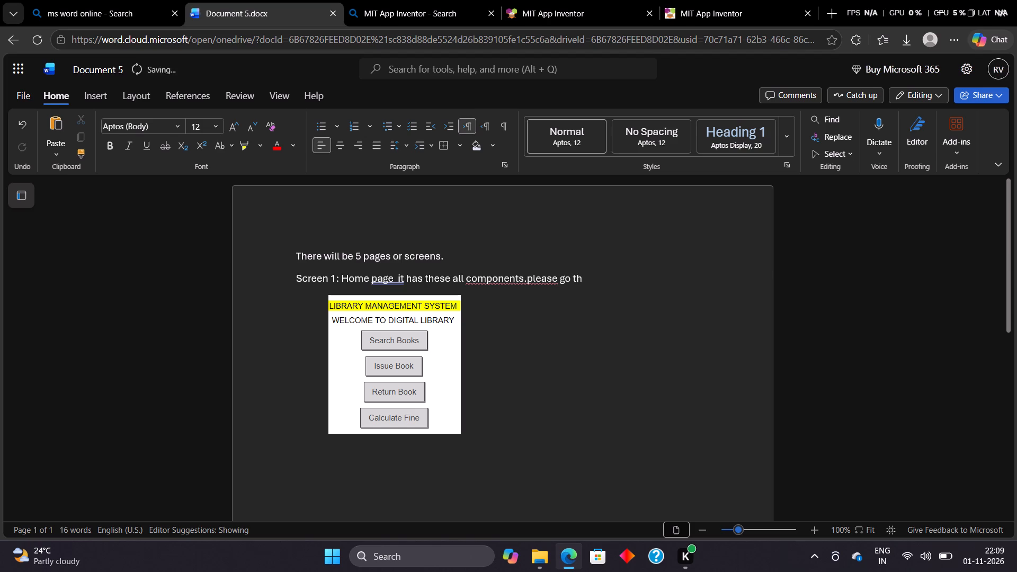
{"action": "key", "text": "BackSpace"}
{"action": "key", "text": "r"}
{"action": "key", "text": "BackSpace"}
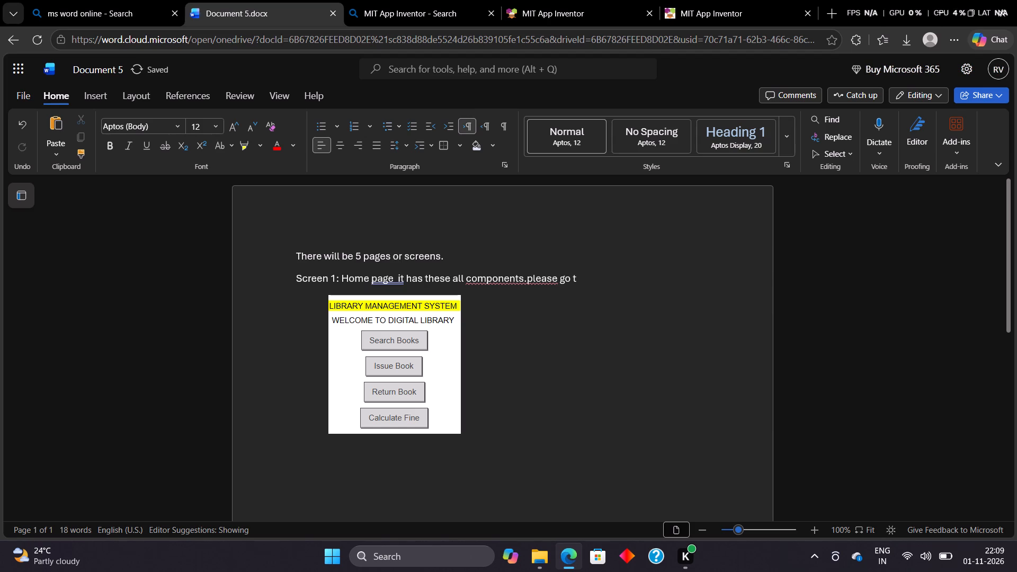
{"action": "type", "text": "hrough"}
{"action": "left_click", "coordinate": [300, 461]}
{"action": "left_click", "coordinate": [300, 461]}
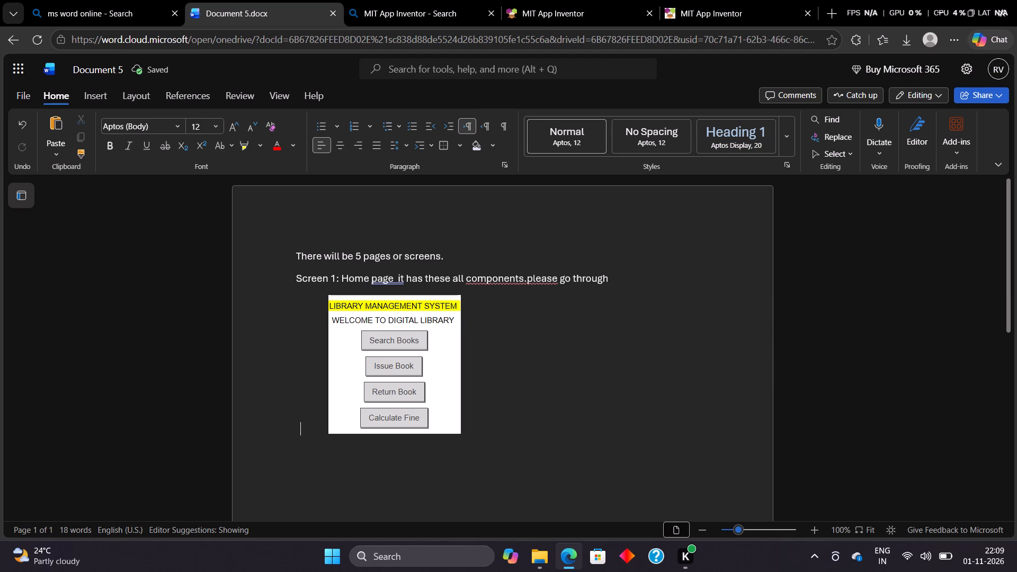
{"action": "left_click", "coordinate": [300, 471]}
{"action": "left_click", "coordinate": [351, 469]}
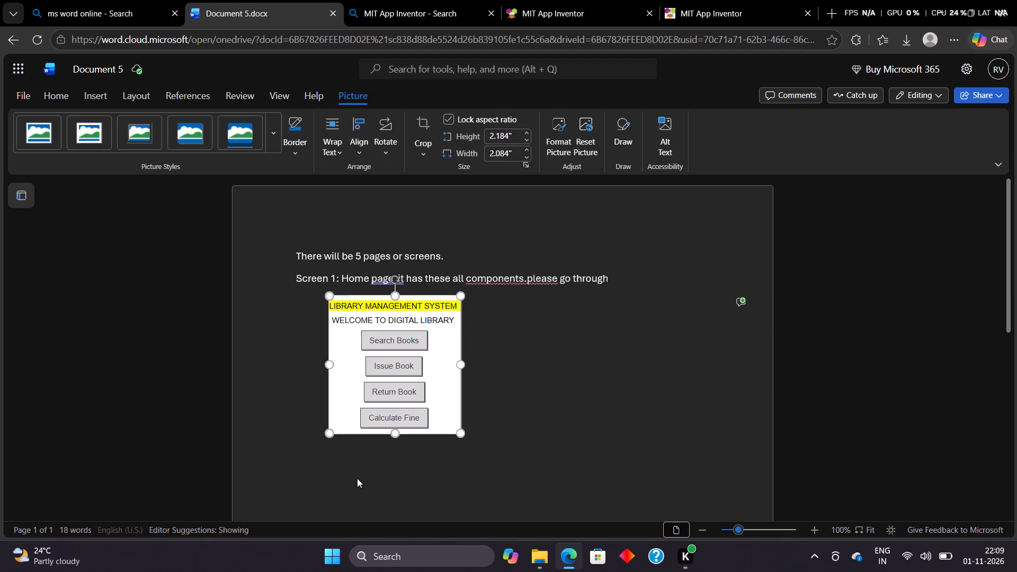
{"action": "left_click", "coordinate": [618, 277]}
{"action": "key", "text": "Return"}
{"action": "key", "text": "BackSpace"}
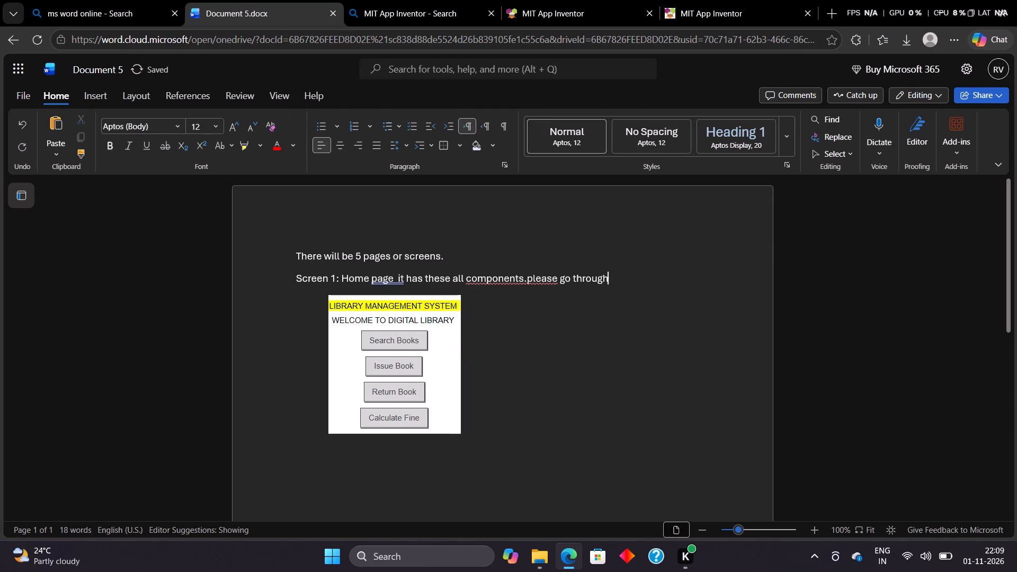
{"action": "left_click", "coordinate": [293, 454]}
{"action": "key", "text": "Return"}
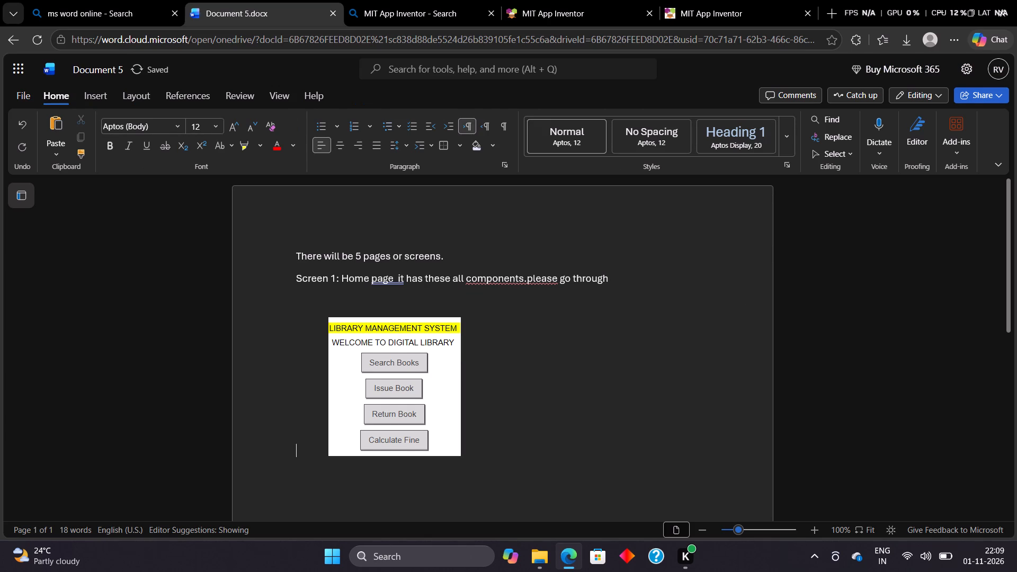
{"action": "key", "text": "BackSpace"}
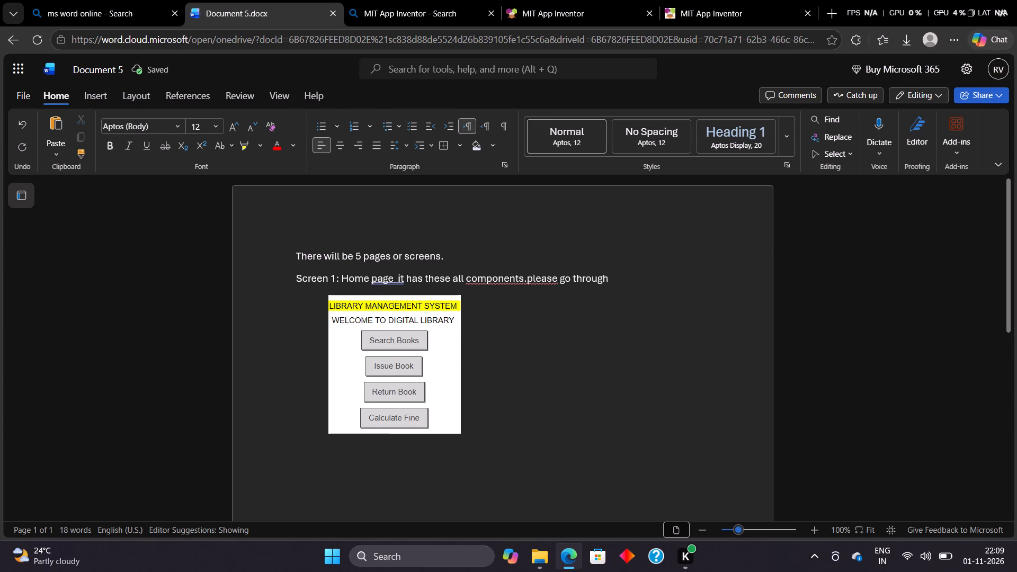
Start a new line below the home page screenshot.
{"action": "scroll", "coordinate": [394, 502], "scroll_direction": "down", "scroll_amount": 2}
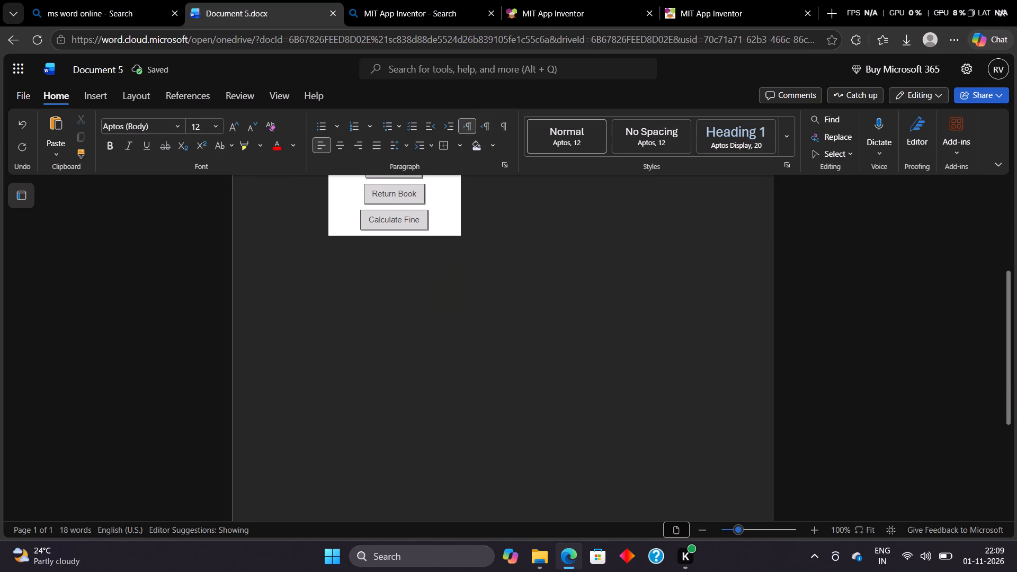
{"action": "left_click", "coordinate": [545, 226]}
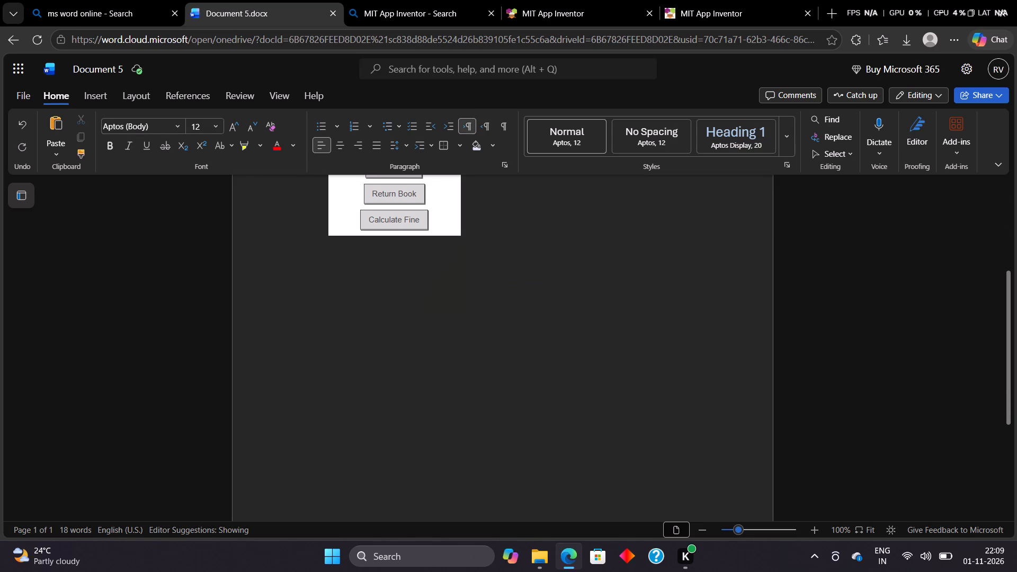
{"action": "key", "text": "Return"}
{"action": "scroll", "coordinate": [533, 240], "scroll_direction": "up", "scroll_amount": 1}
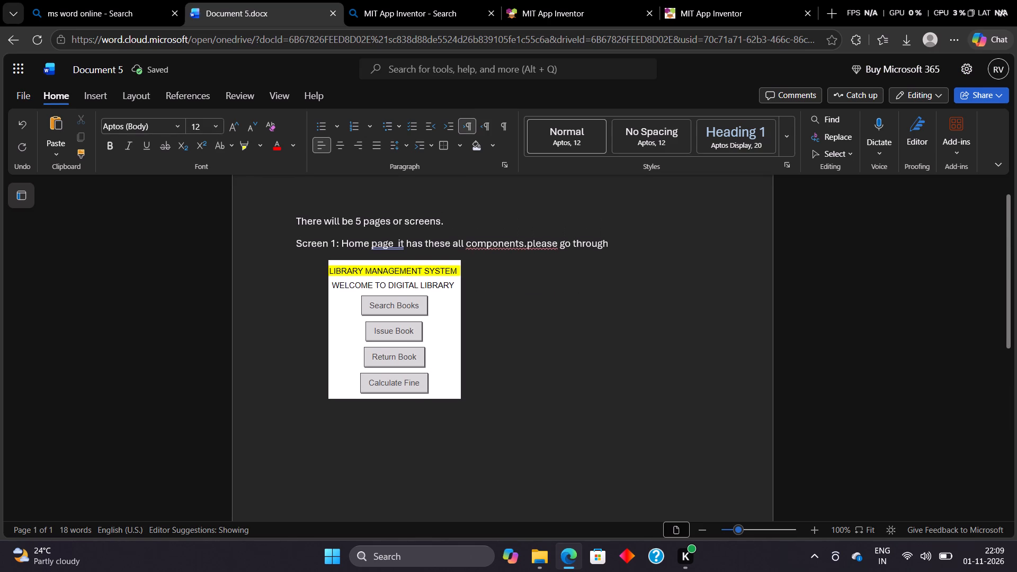
{"action": "scroll", "coordinate": [533, 240], "scroll_direction": "up", "scroll_amount": 1}
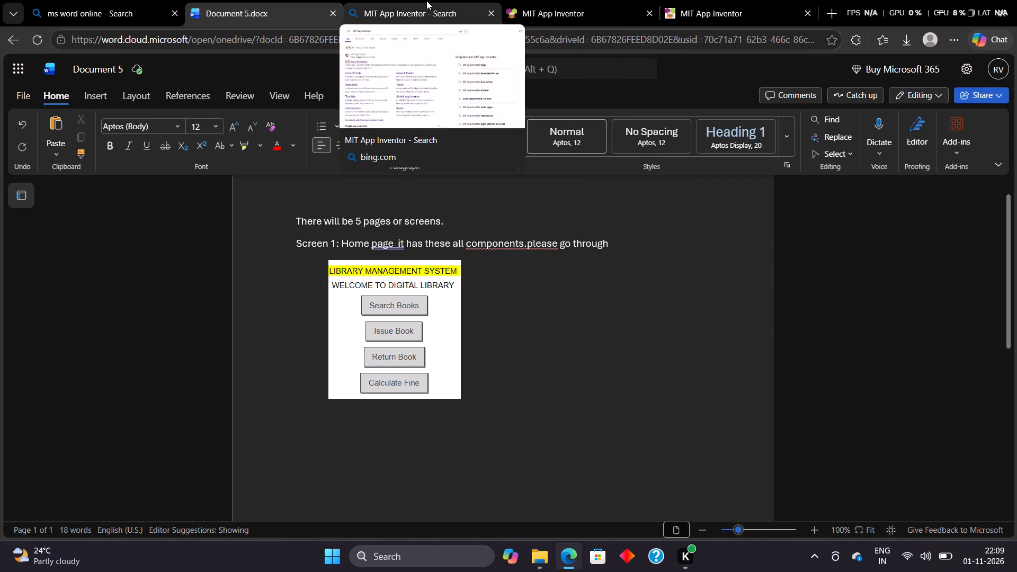
Check the screen names in the Library_app project, and write "Search Screen: Search books and display books" below the screenshot in Word.
{"action": "left_click", "coordinate": [684, 1]}
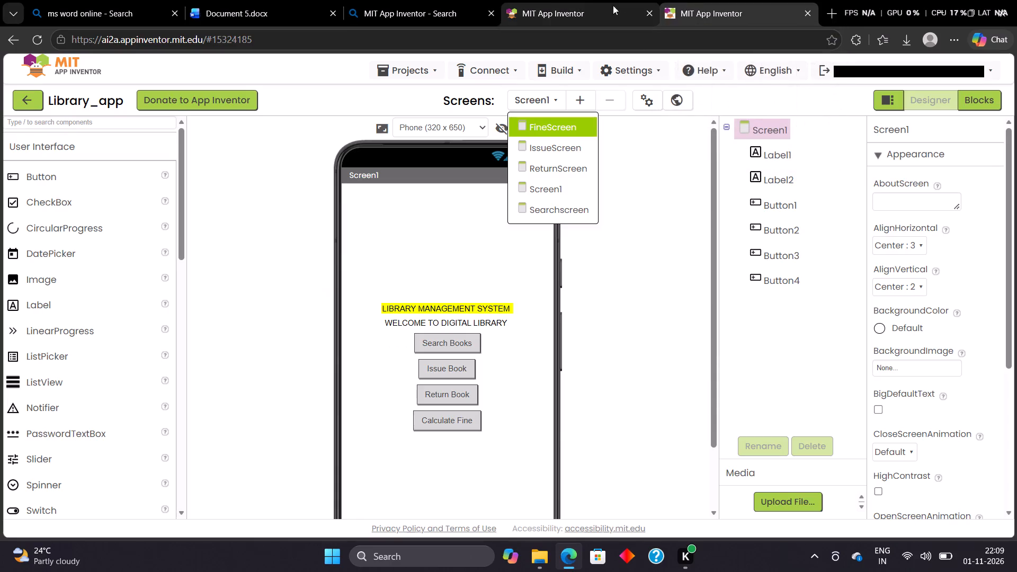
{"action": "left_click", "coordinate": [309, 0]}
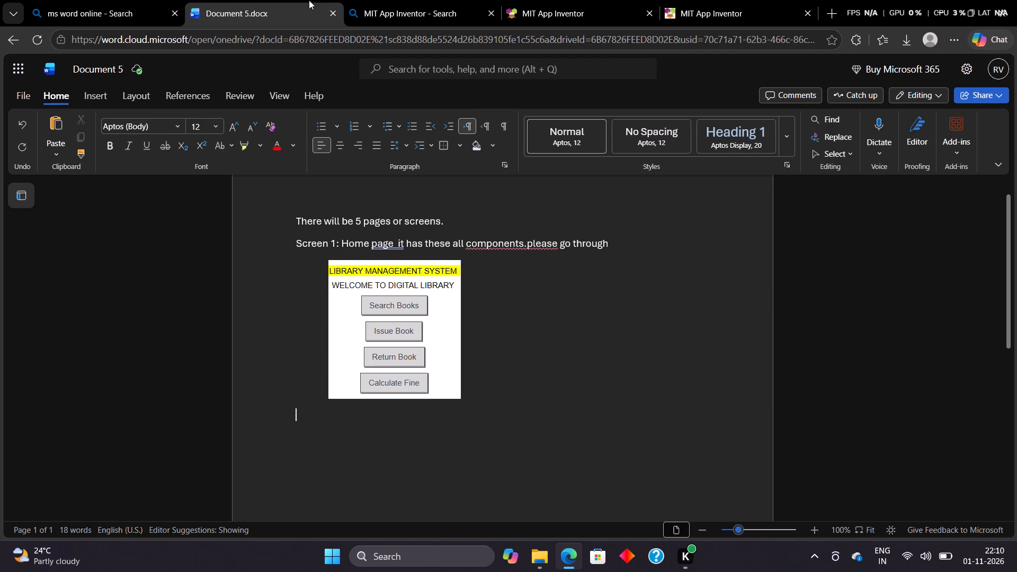
{"action": "key", "text": "shift+s"}
{"action": "type", "text": "earch"}
{"action": "key", "text": "space"}
{"action": "type", "text": "Scrwe"}
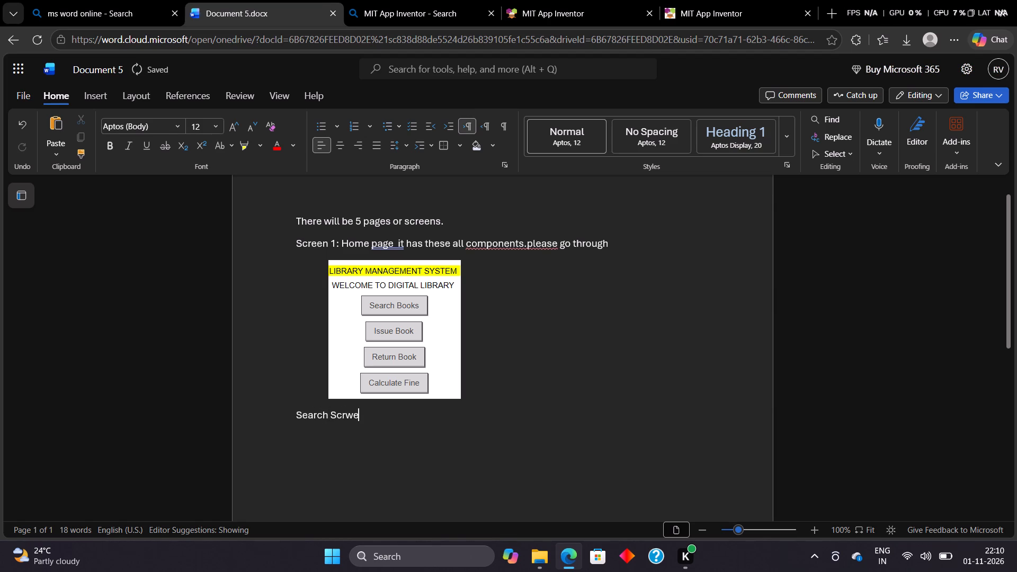
{"action": "key", "text": "BackSpace"}
{"action": "key", "text": "BackSpace"}
{"action": "type", "text": "een"}
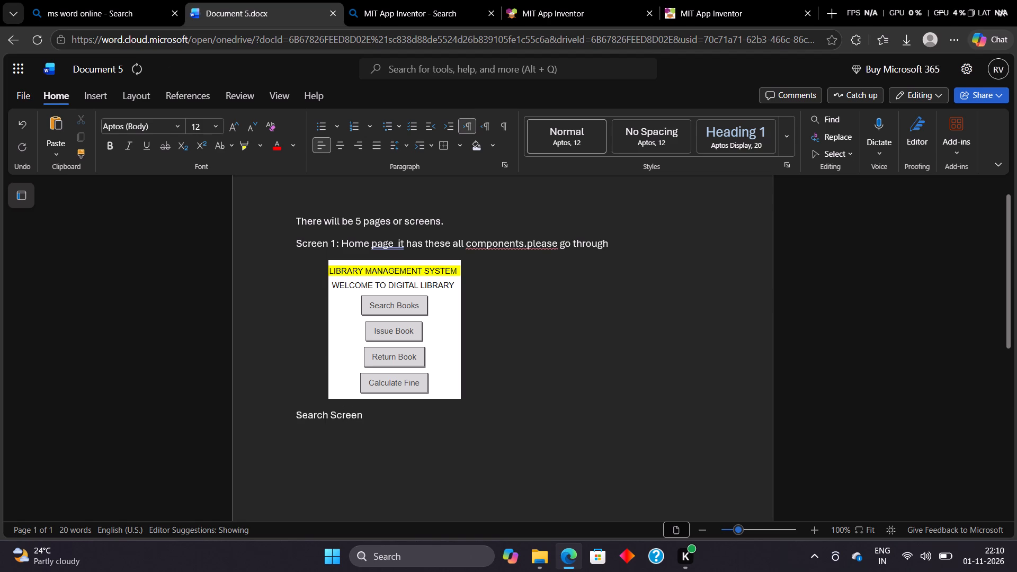
{"action": "key", "text": "space"}
{"action": "key", "text": "shift+colon"}
{"action": "key", "text": "BackSpace"}
{"action": "key", "text": "BackSpace"}
{"action": "type", "text": ":"}
{"action": "key", "text": "space"}
{"action": "type", "text": "Sea"}
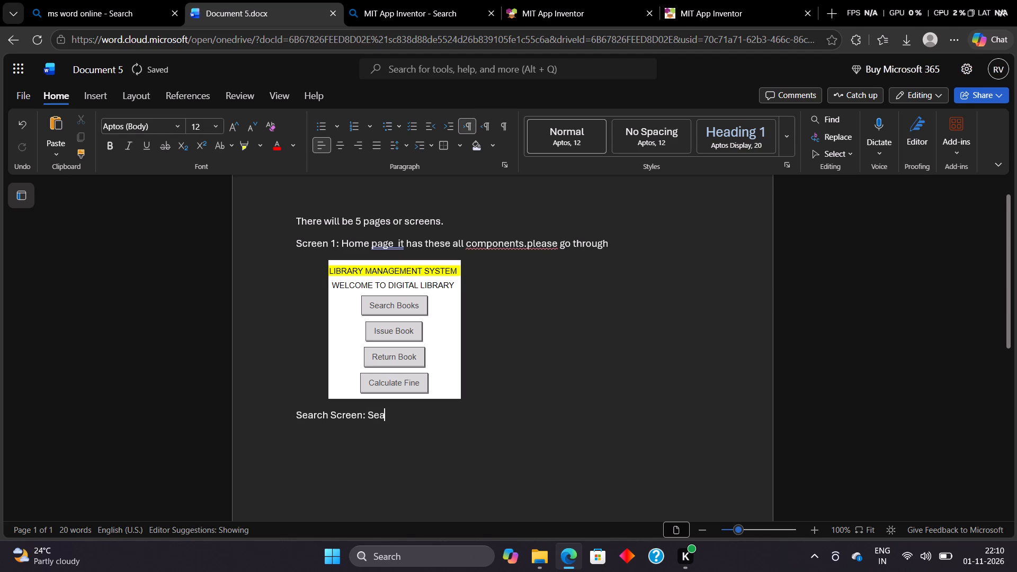
{"action": "type", "text": "rch books and display books"}
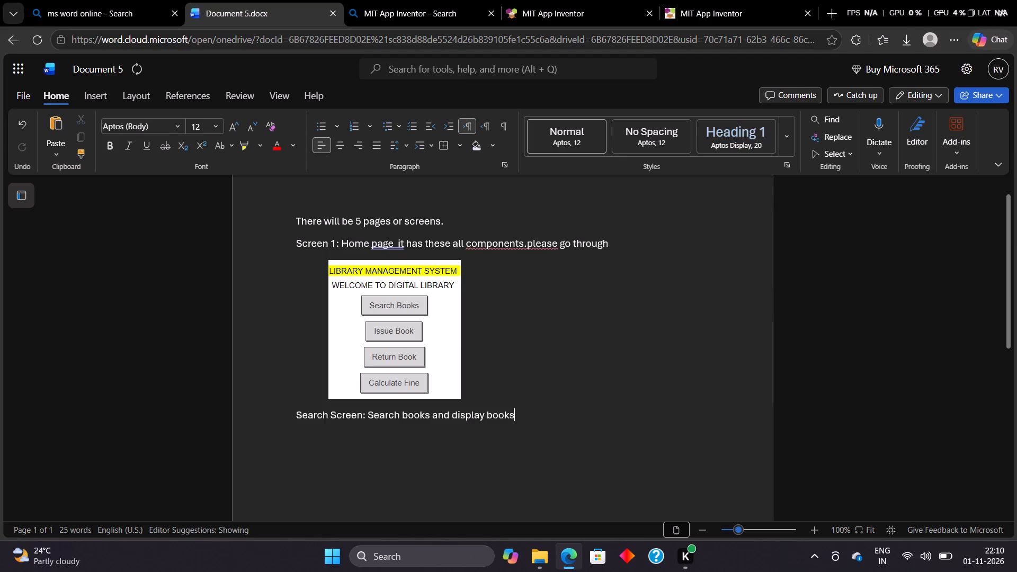
Open Searchscreen in the Library_app project in MIT App Inventor and capture its SEARCH BOOKS form as a screenshot.
{"action": "left_click", "coordinate": [721, 0]}
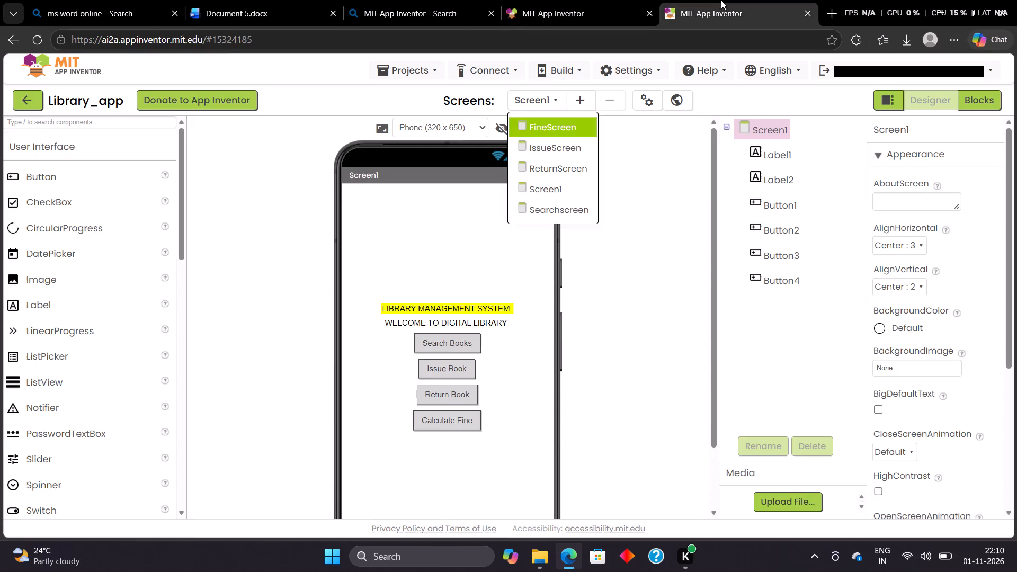
{"action": "left_click", "coordinate": [564, 207]}
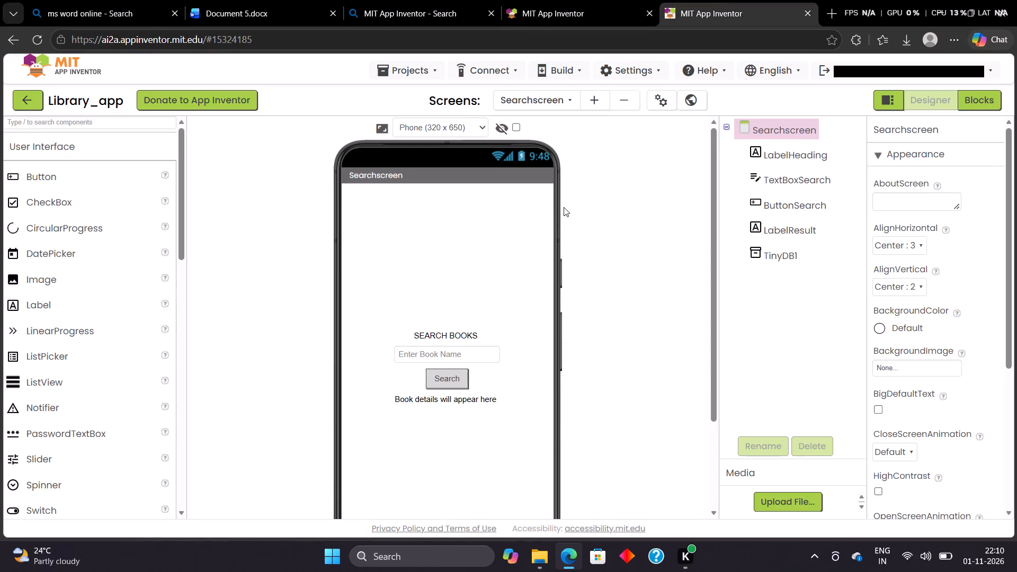
{"action": "key", "text": "Print"}
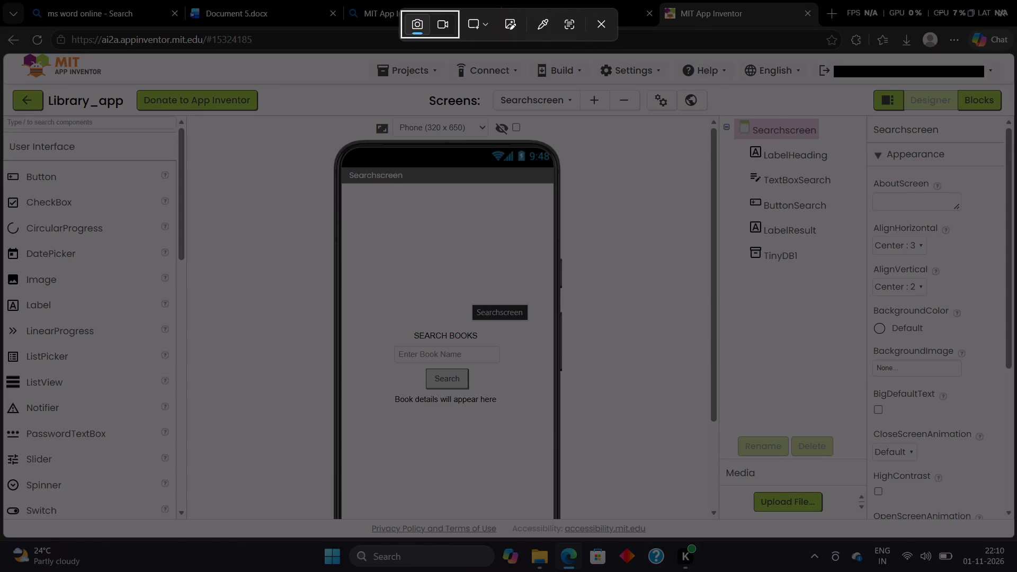
{"action": "left_click_drag", "start_coordinate": [389, 320], "coordinate": [503, 423]}
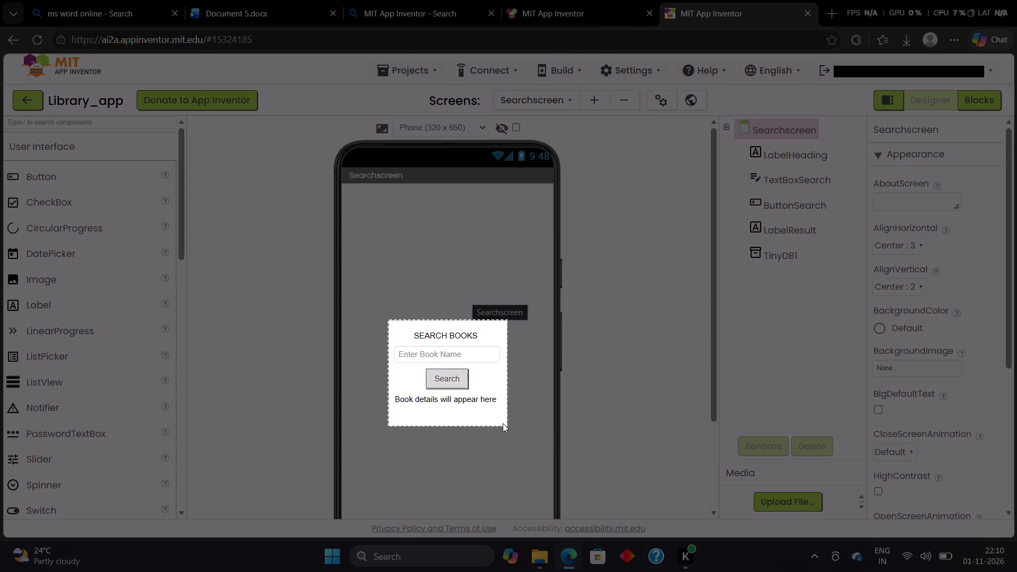
{"action": "left_click_drag", "start_coordinate": [503, 423], "coordinate": [502, 414]}
Copy the new SEARCH BOOKS image from the Screenshots folder and paste it on a new line below "Search Screen" in the Word document.
{"action": "left_click", "coordinate": [540, 555]}
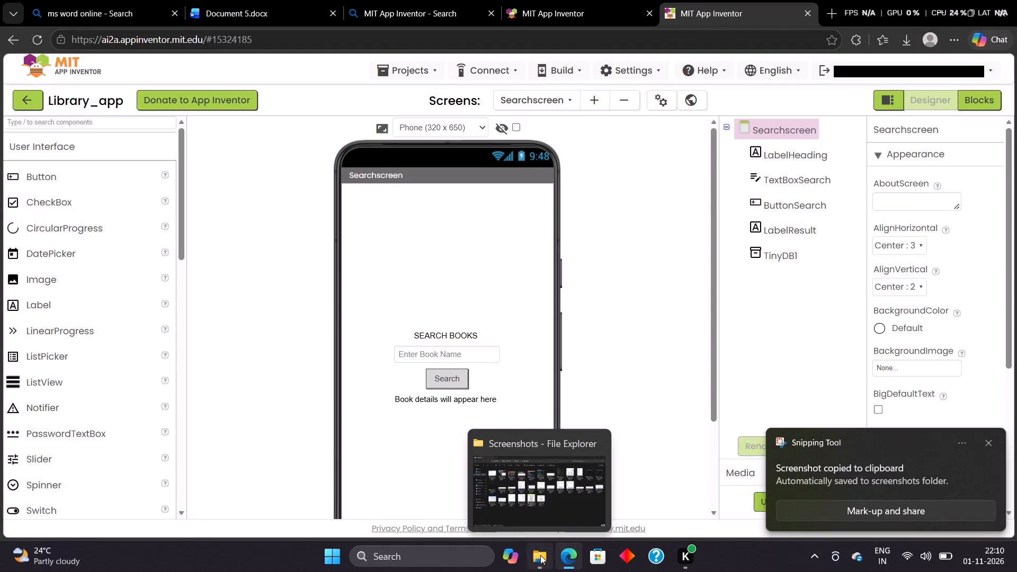
{"action": "right_click", "coordinate": [530, 316]}
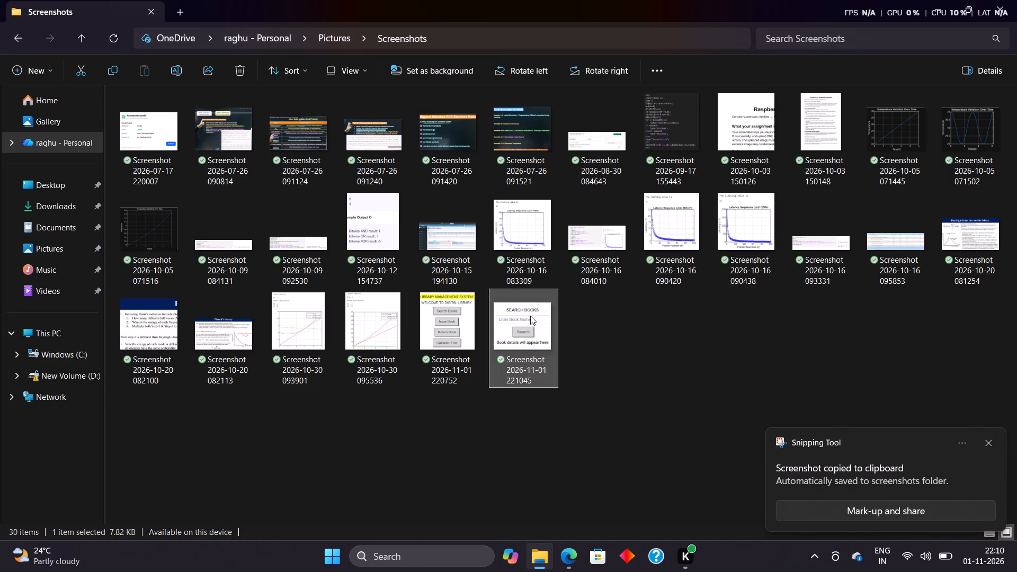
{"action": "left_click", "coordinate": [584, 15]}
{"action": "left_click", "coordinate": [947, 5]}
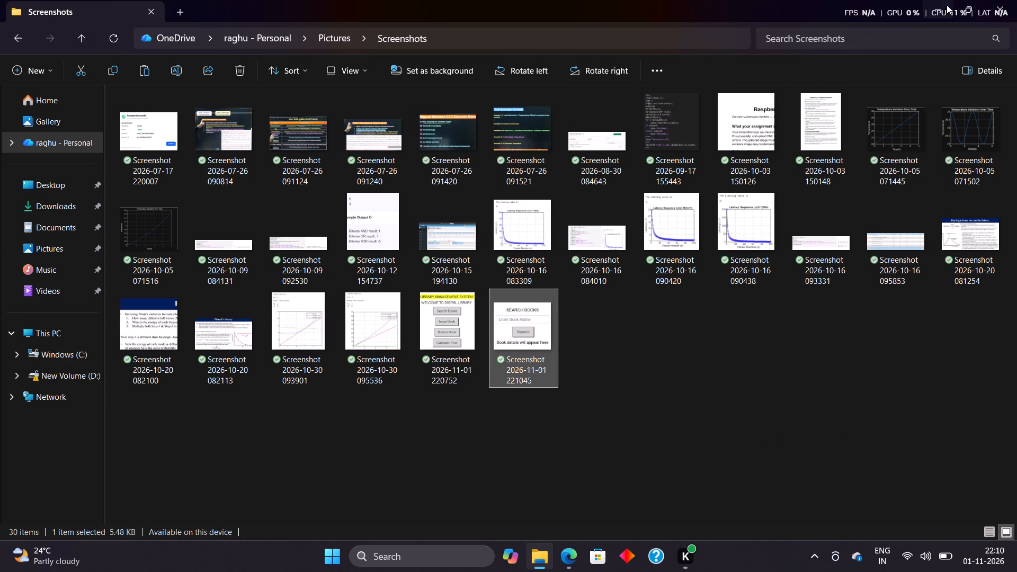
{"action": "left_click", "coordinate": [300, 0]}
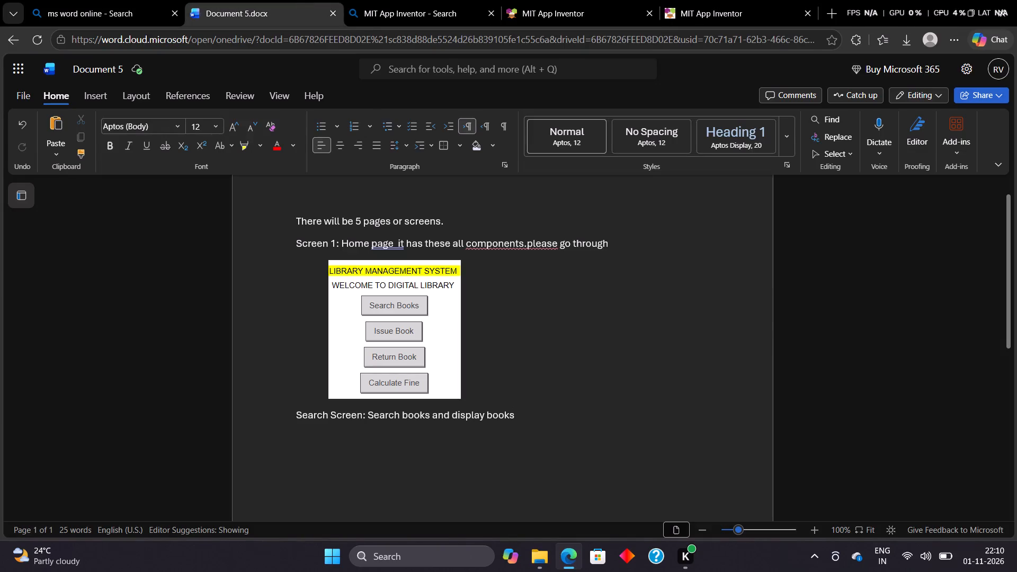
{"action": "key", "text": "Return"}
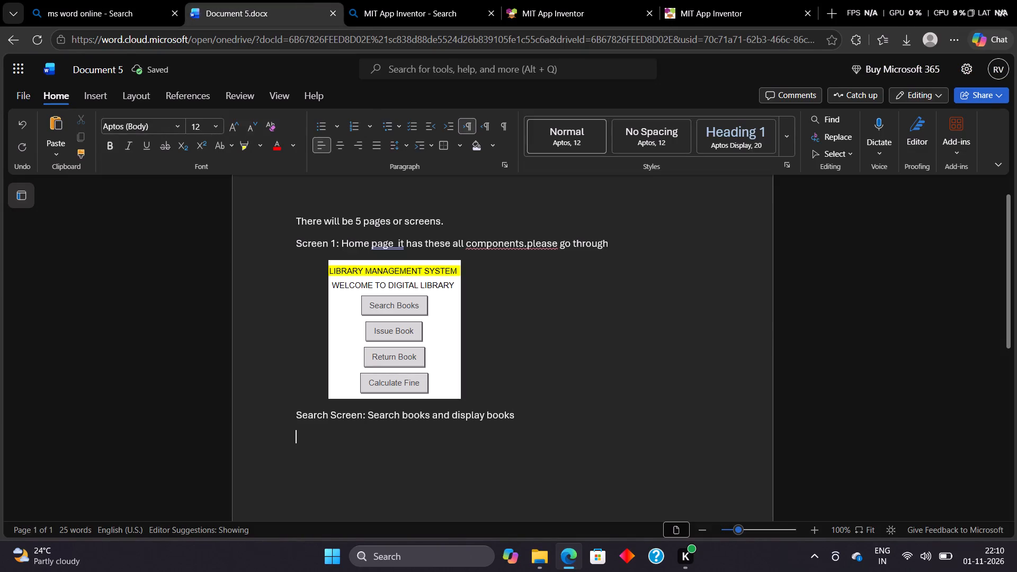
{"action": "right_click", "coordinate": [486, 460]}
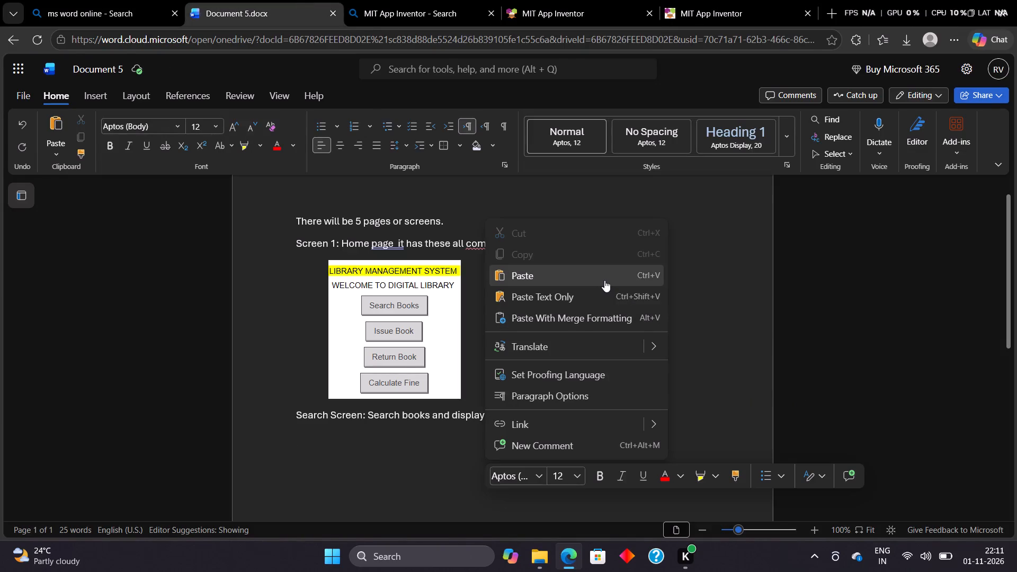
{"action": "left_click", "coordinate": [604, 280]}
{"action": "scroll", "coordinate": [505, 377], "scroll_direction": "down", "scroll_amount": 1}
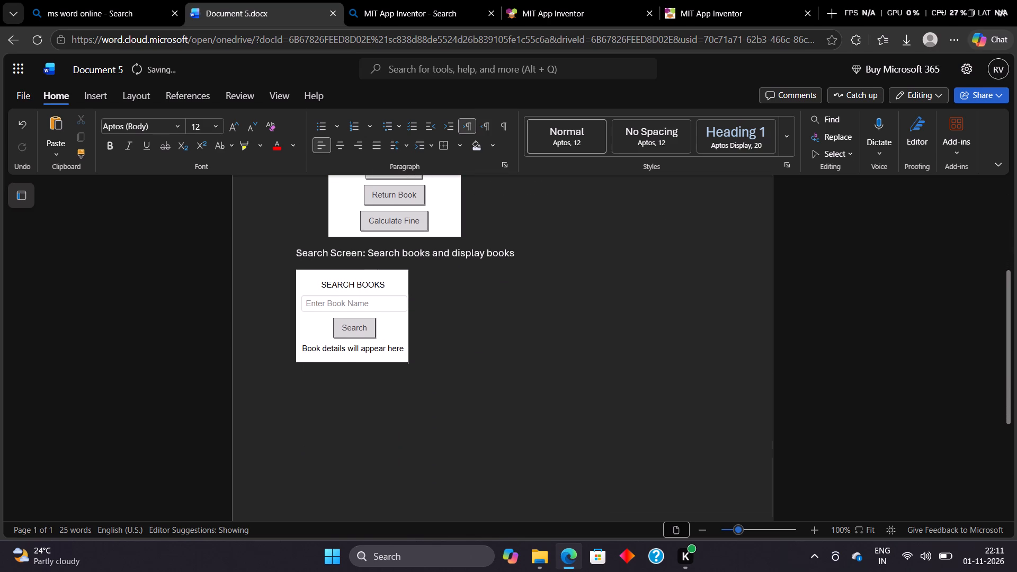
Write "Issue Screen: Enter Student details and issue a book" on a new line below the SEARCH BOOKS screenshot.
{"action": "left_click", "coordinate": [439, 369]}
{"action": "key", "text": "Return"}
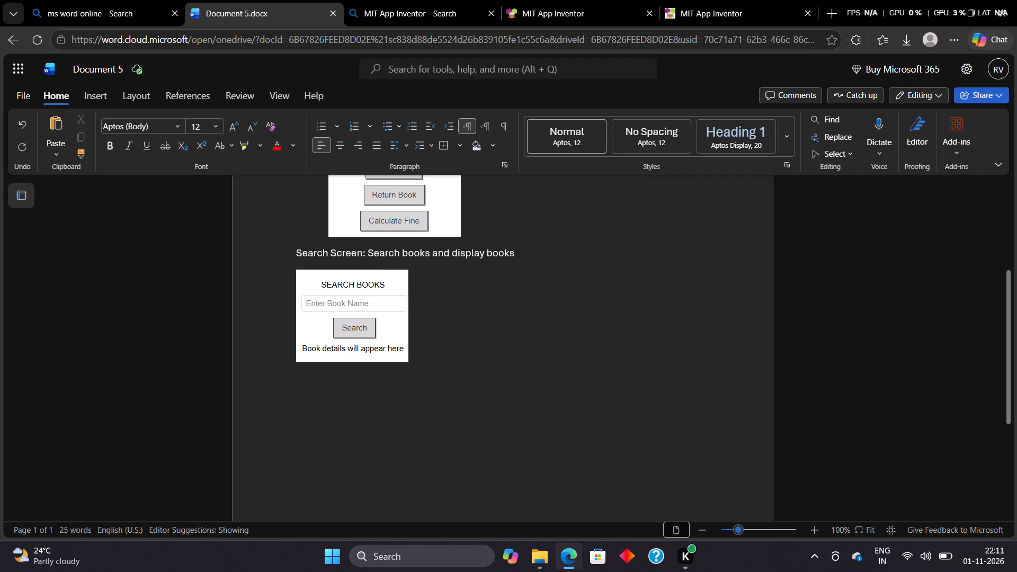
{"action": "type", "text": "Issue"}
{"action": "key", "text": "space"}
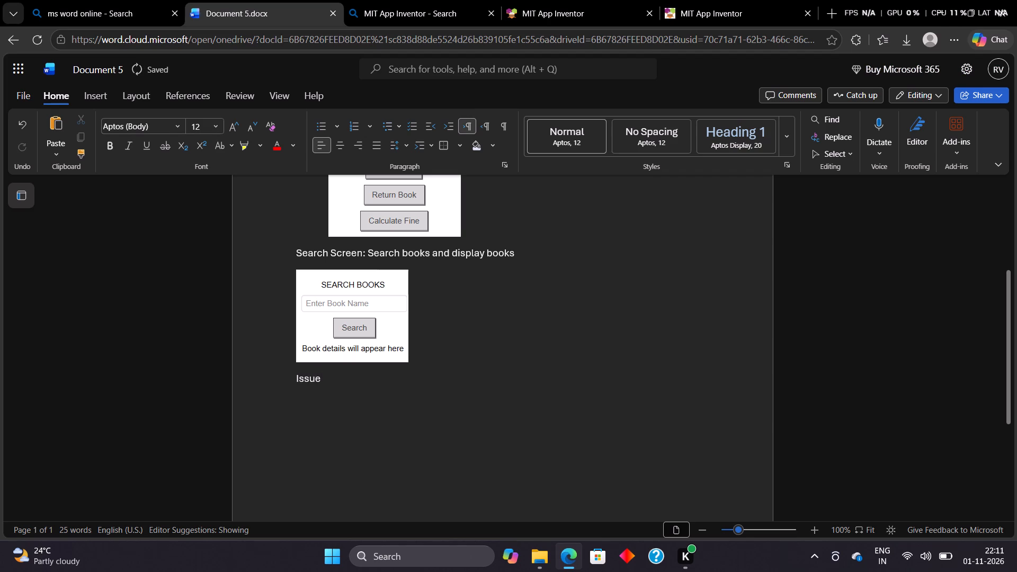
{"action": "type", "text": "Screem"}
{"action": "key", "text": "BackSpace"}
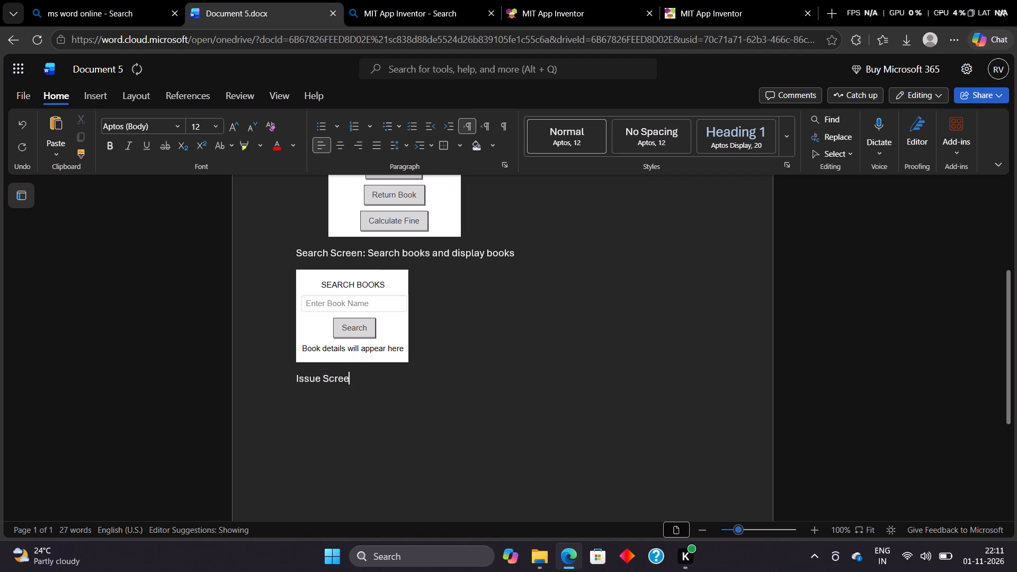
{"action": "type", "text": "n"}
{"action": "key", "text": "space"}
{"action": "key", "text": "BackSpace"}
{"action": "type", "text": ":"}
{"action": "key", "text": "space"}
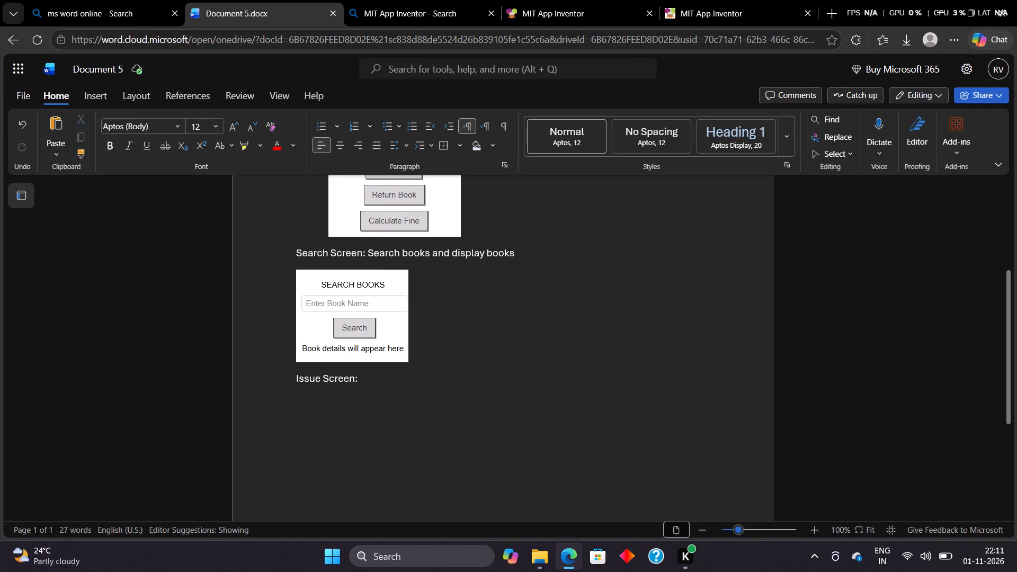
{"action": "type", "text": "Enter"}
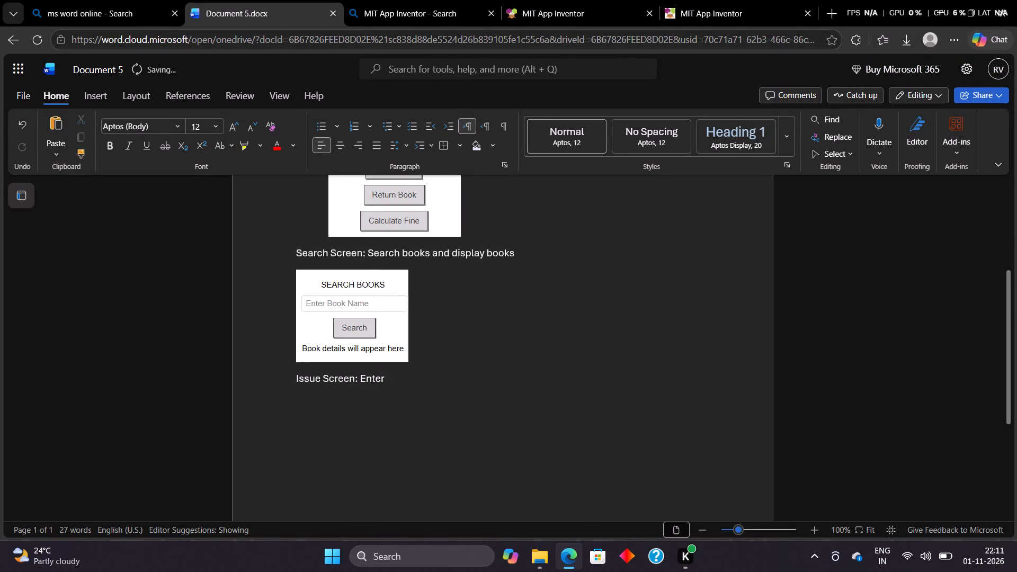
{"action": "key", "text": "space"}
{"action": "type", "text": "Studenr"}
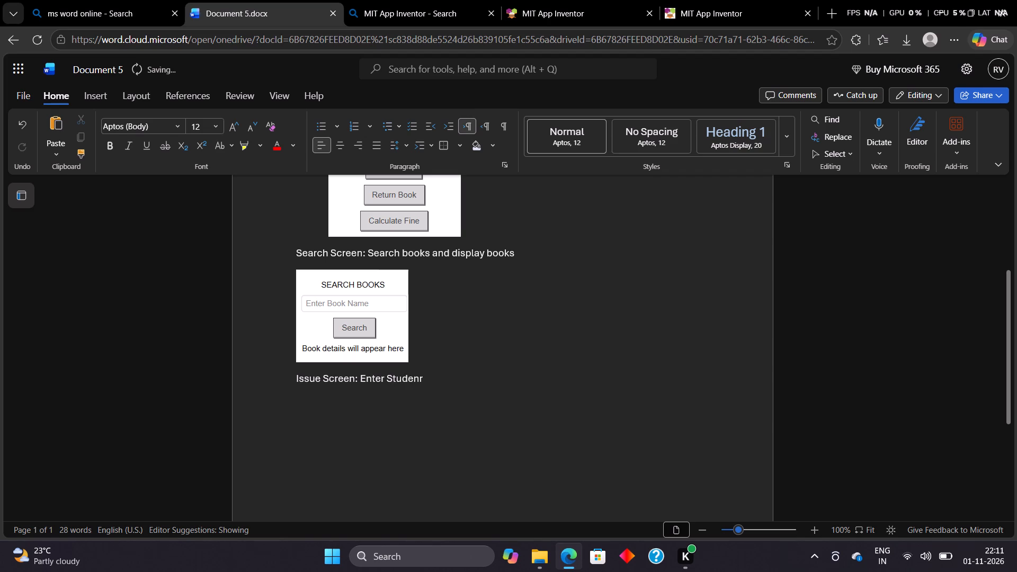
{"action": "key", "text": "BackSpace"}
{"action": "type", "text": "t"}
{"action": "key", "text": "space"}
{"action": "type", "text": "details and"}
{"action": "key", "text": "space"}
{"action": "type", "text": "issue a"}
{"action": "key", "text": "space"}
{"action": "type", "text": "book"}
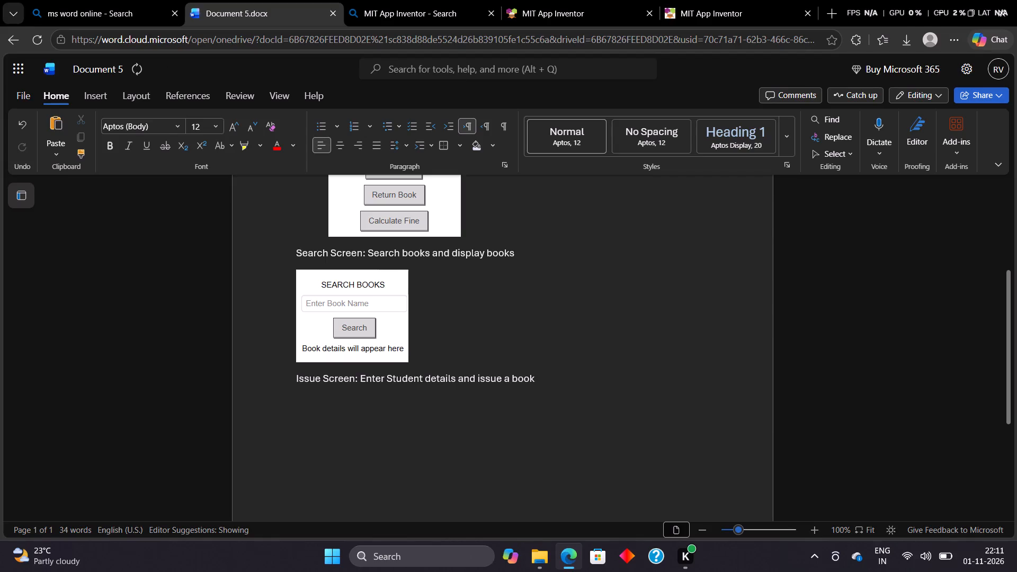
Switch to the Library_app project in MIT App Inventor and open IssueScreen.
{"action": "left_click", "coordinate": [743, 2]}
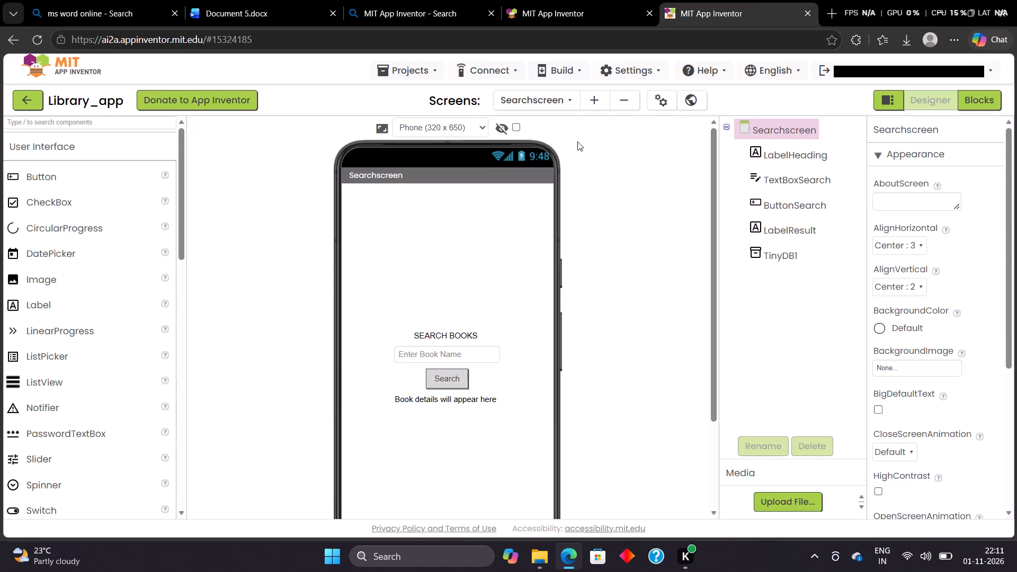
{"action": "left_click", "coordinate": [537, 96]}
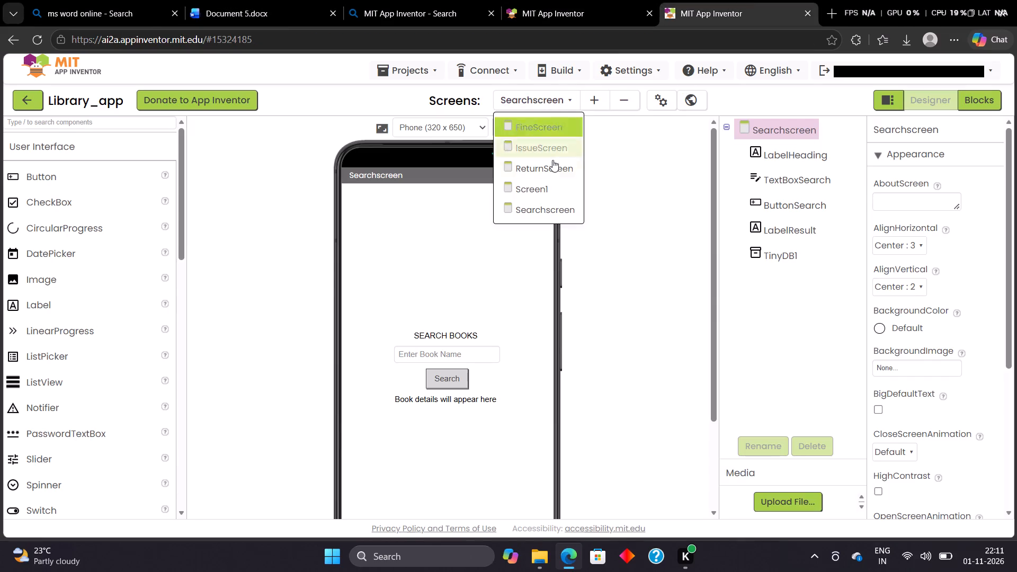
{"action": "left_click", "coordinate": [563, 145]}
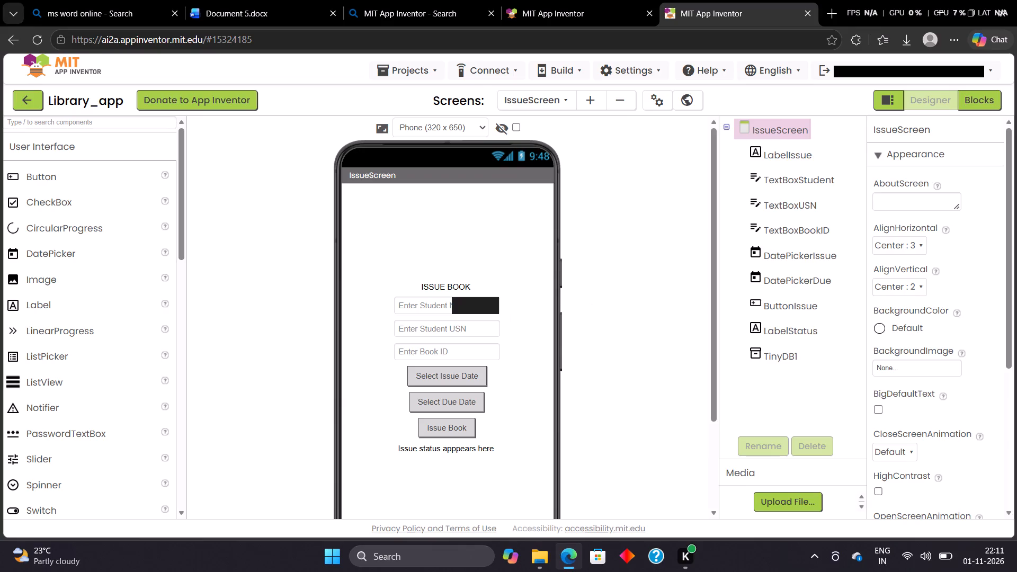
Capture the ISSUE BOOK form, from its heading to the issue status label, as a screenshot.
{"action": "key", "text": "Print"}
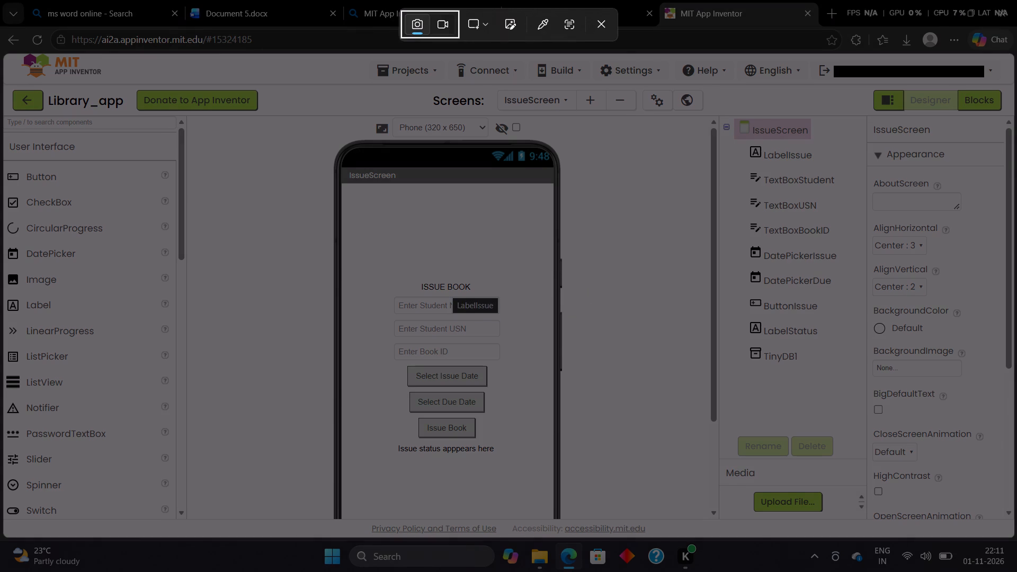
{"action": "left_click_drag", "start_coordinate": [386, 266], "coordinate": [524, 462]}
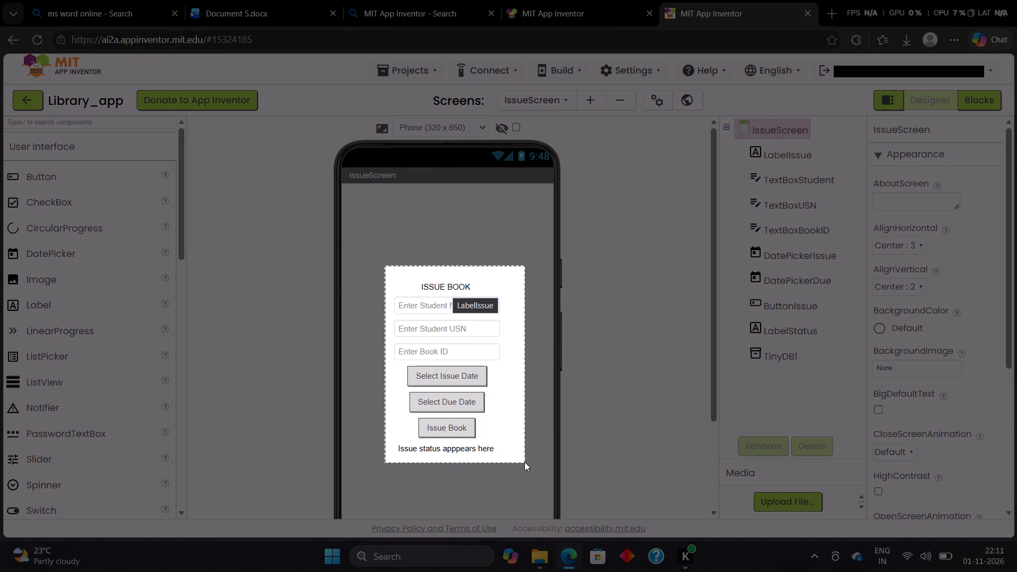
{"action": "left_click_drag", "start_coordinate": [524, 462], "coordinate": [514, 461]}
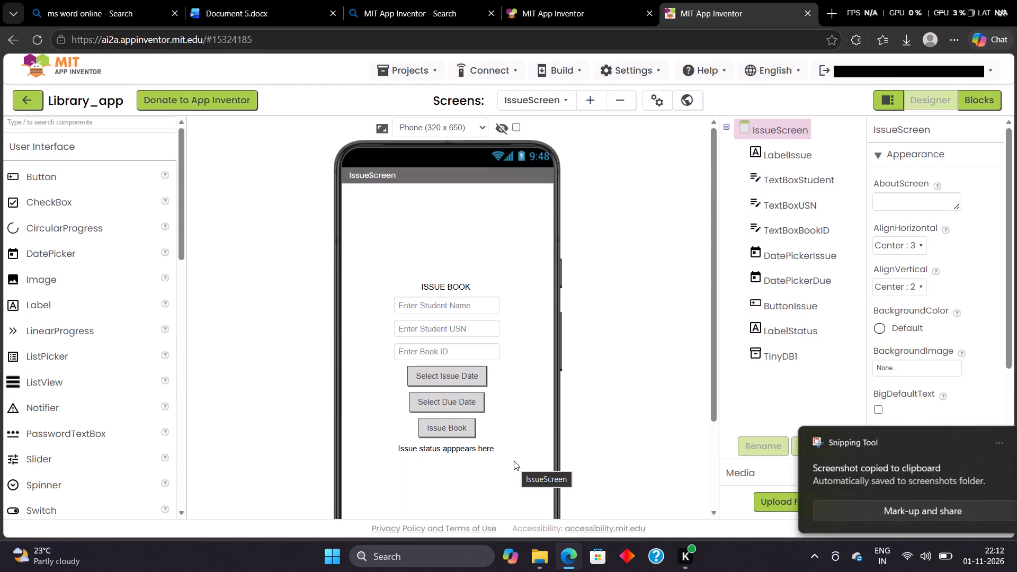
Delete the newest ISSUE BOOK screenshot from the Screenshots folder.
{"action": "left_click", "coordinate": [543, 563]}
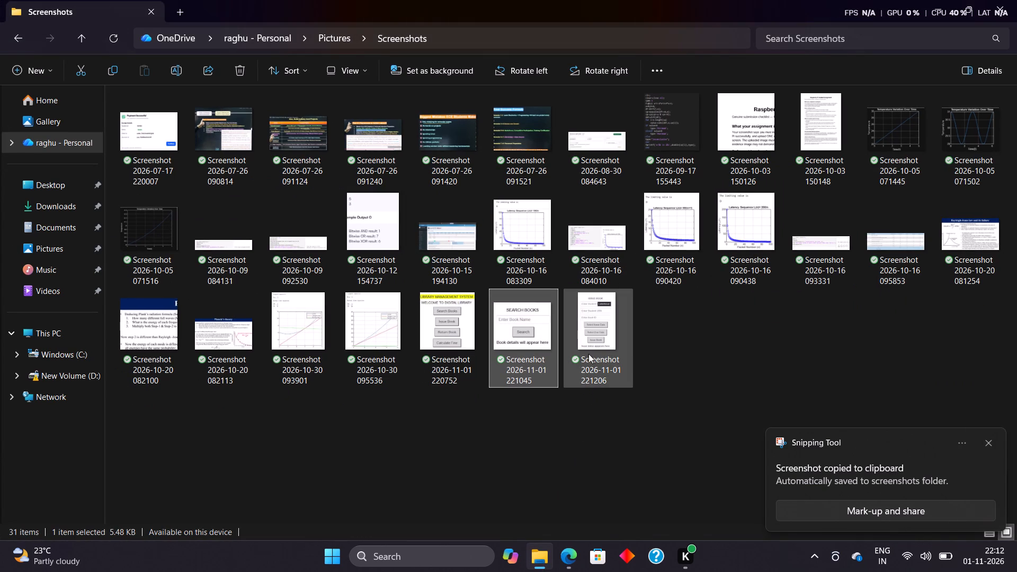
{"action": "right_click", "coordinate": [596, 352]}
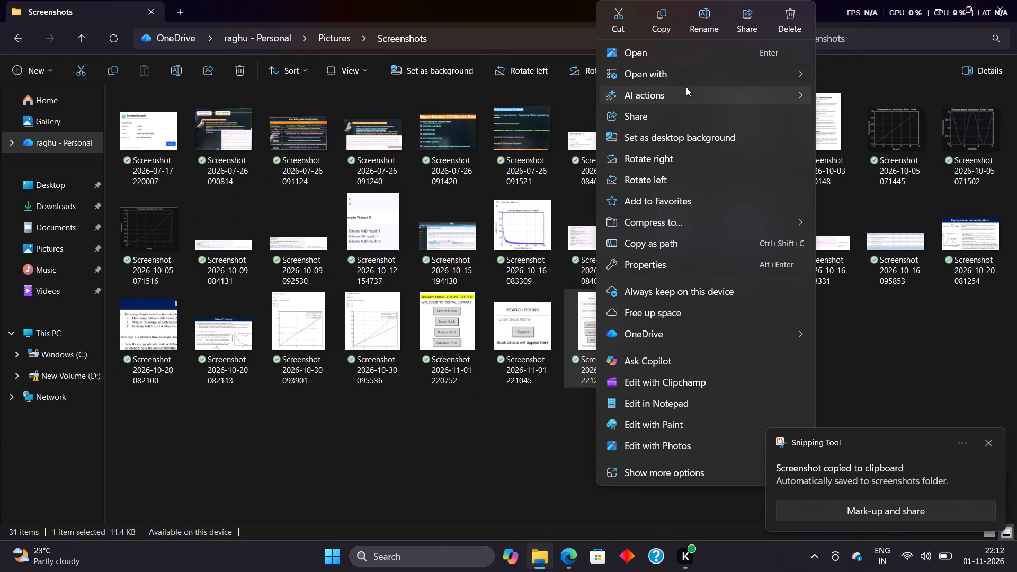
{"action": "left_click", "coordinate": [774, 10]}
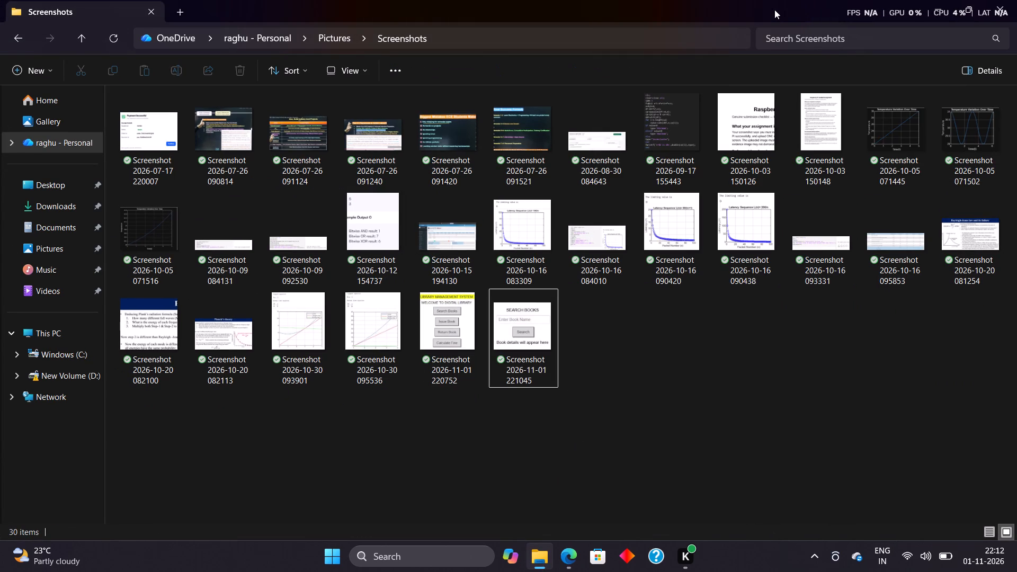
Switch to the Library_app project in MIT App Inventor and recapture the ISSUE BOOK form, from its heading to the issue status label.
{"action": "left_click", "coordinate": [573, 553]}
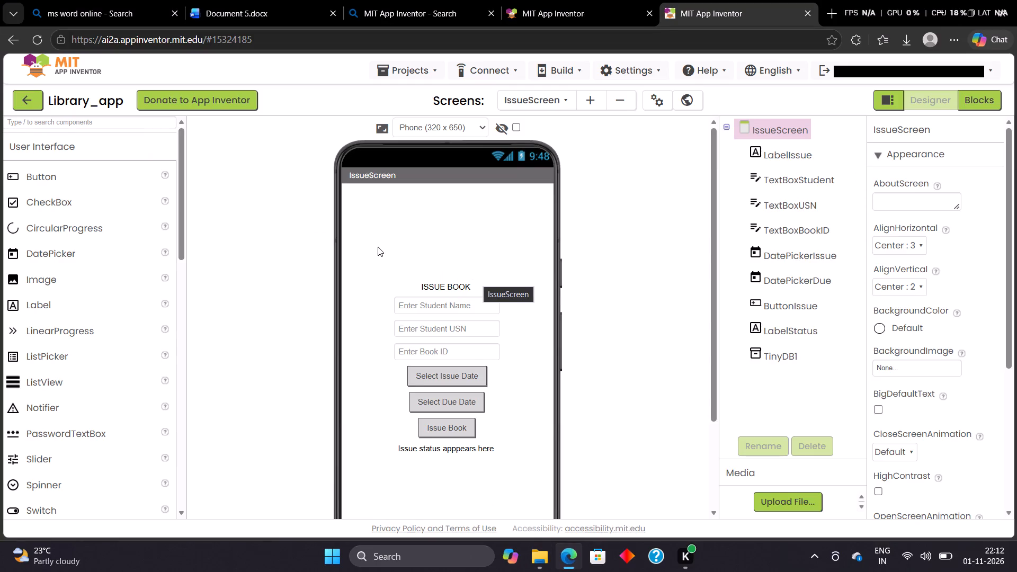
{"action": "key", "text": "Print"}
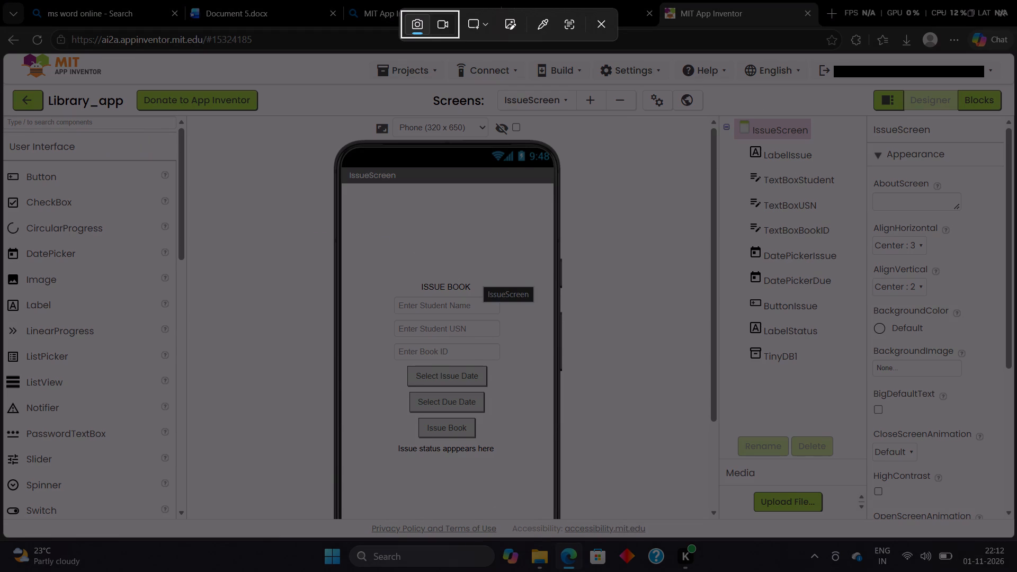
{"action": "left_click_drag", "start_coordinate": [397, 275], "coordinate": [516, 460]}
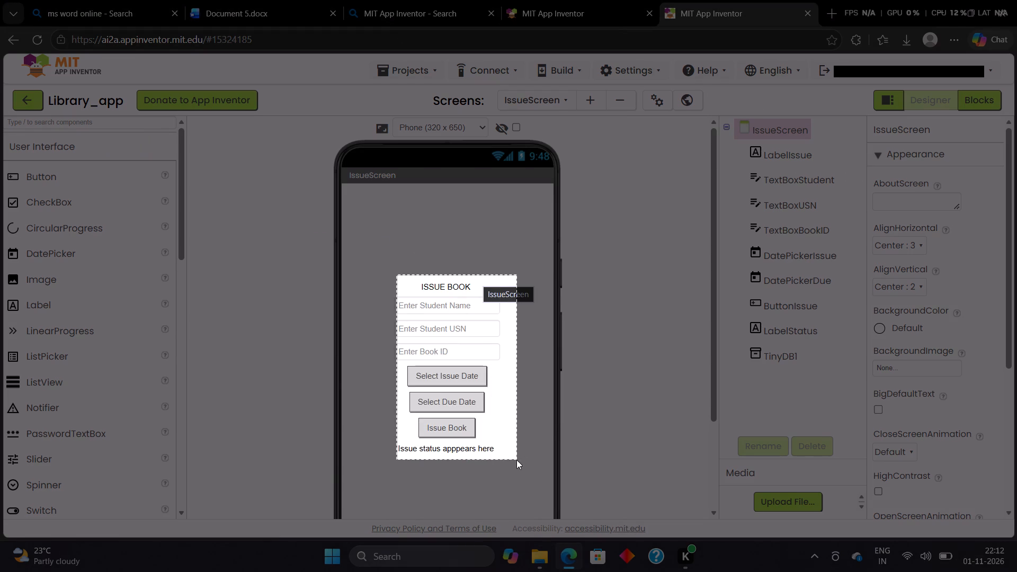
{"action": "left_click_drag", "start_coordinate": [516, 460], "coordinate": [507, 459]}
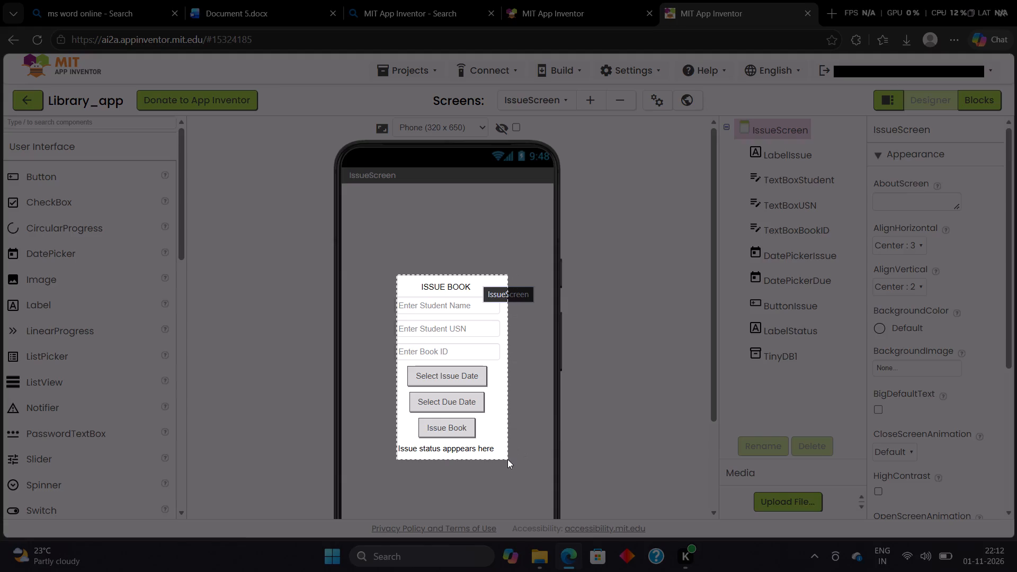
{"action": "left_click_drag", "start_coordinate": [507, 459], "coordinate": [507, 459]}
{"action": "left_click_drag", "start_coordinate": [507, 459], "coordinate": [507, 459]}
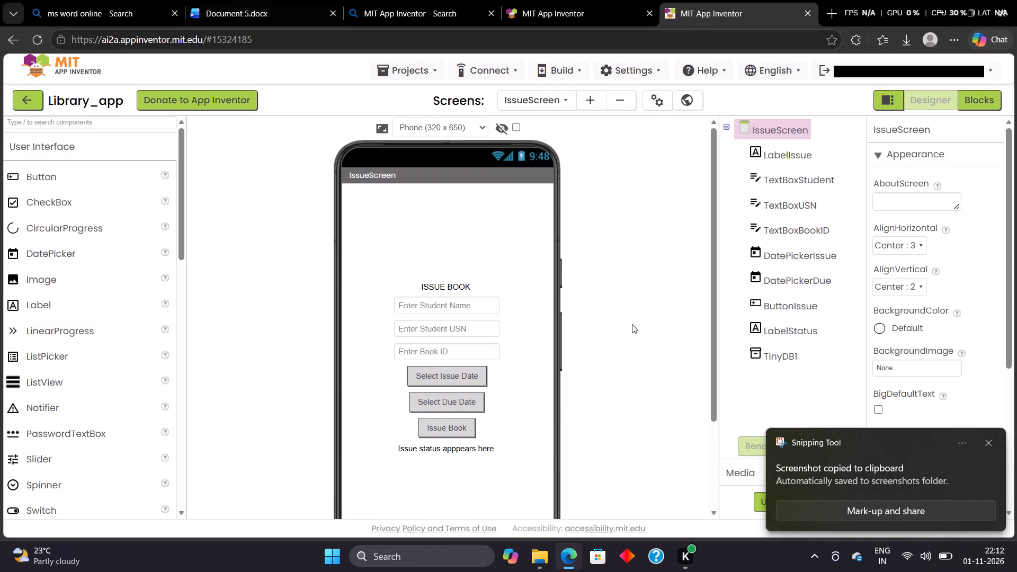
Copy the newest ISSUE BOOK screenshot from the Screenshots folder into Document 5, on a new line below the Issue Screen description.
{"action": "left_click", "coordinate": [527, 564]}
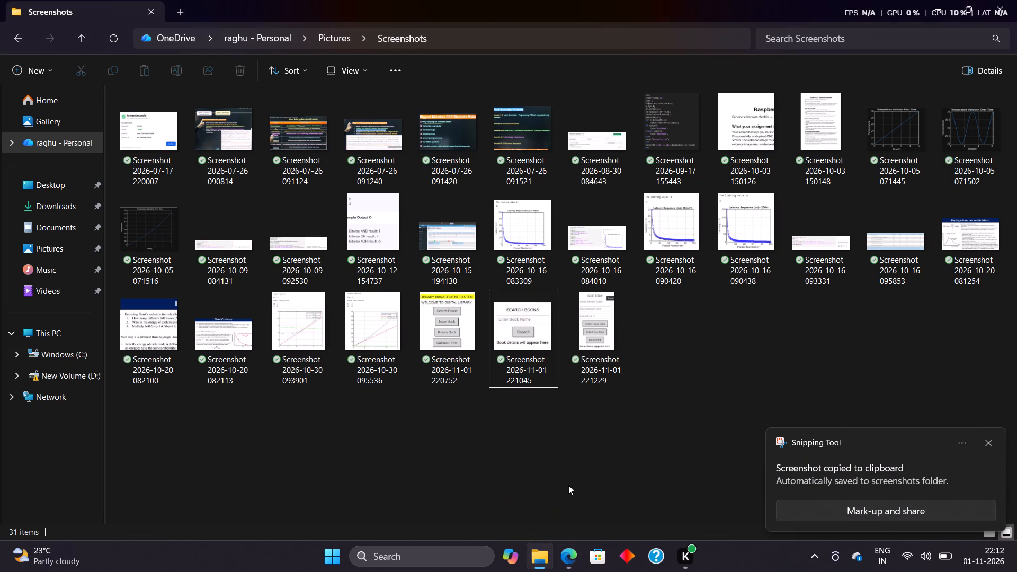
{"action": "left_click", "coordinate": [592, 362]}
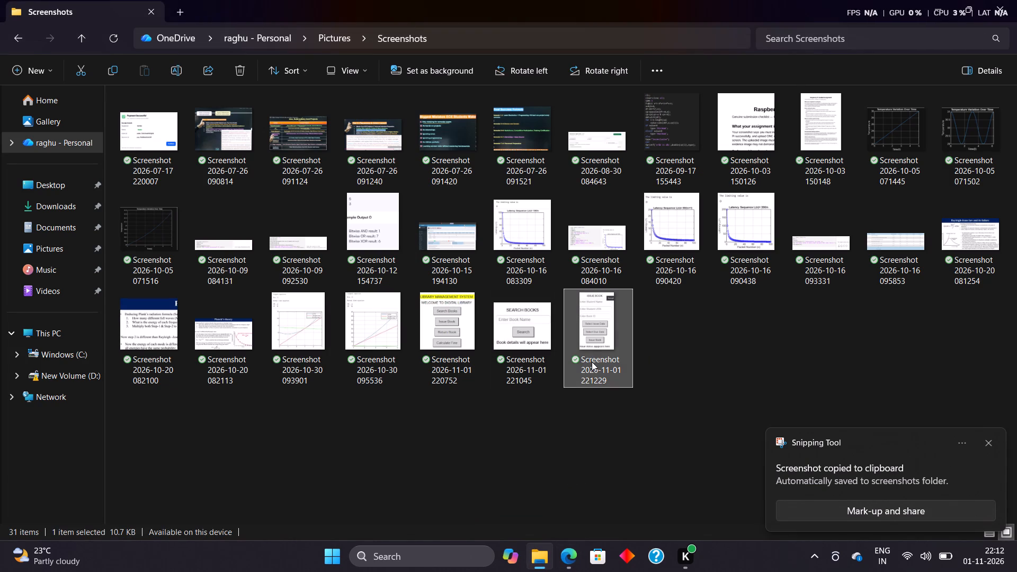
{"action": "key", "text": "ctrl+c"}
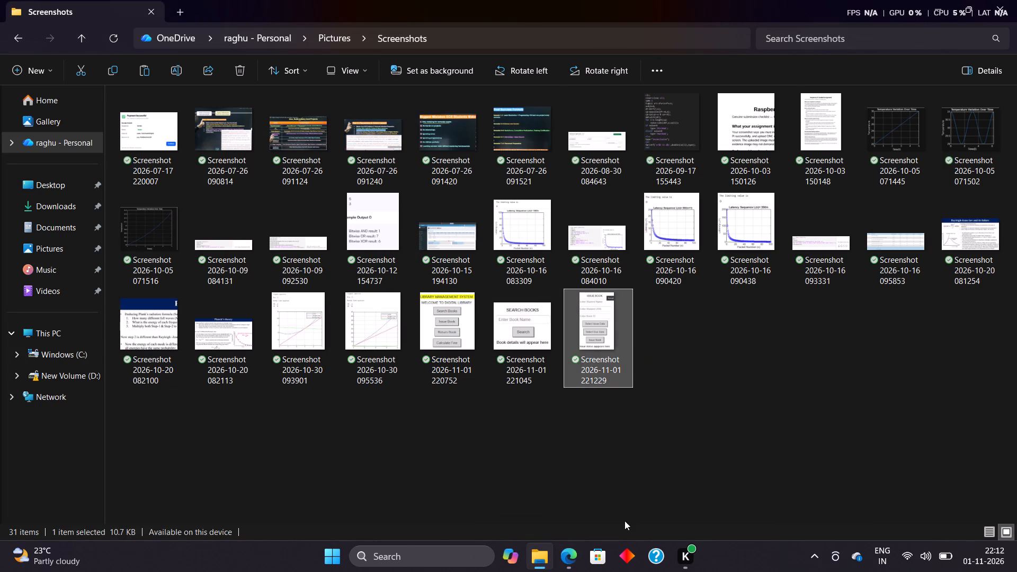
{"action": "left_click", "coordinate": [563, 550]}
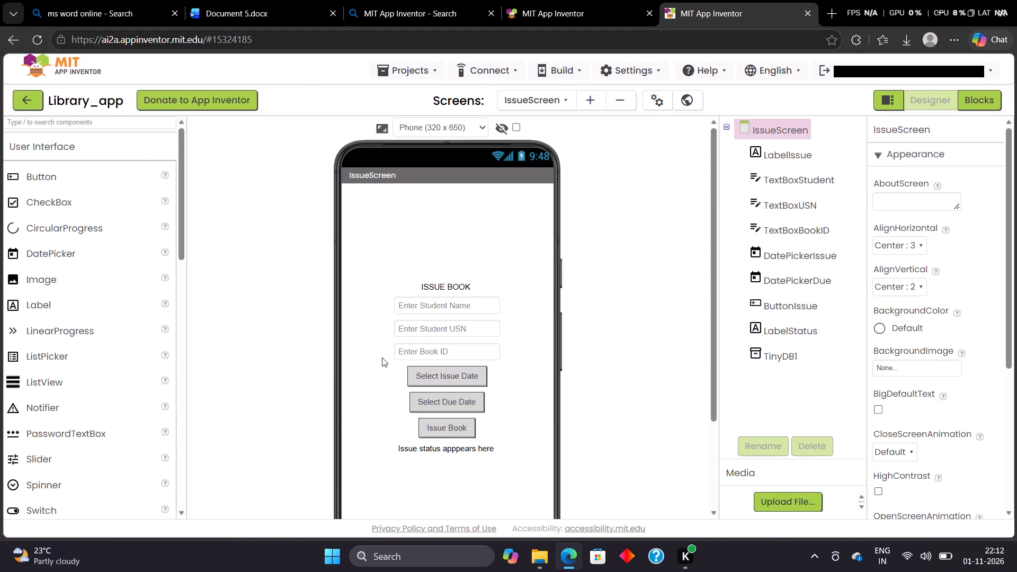
{"action": "left_click", "coordinate": [278, 0]}
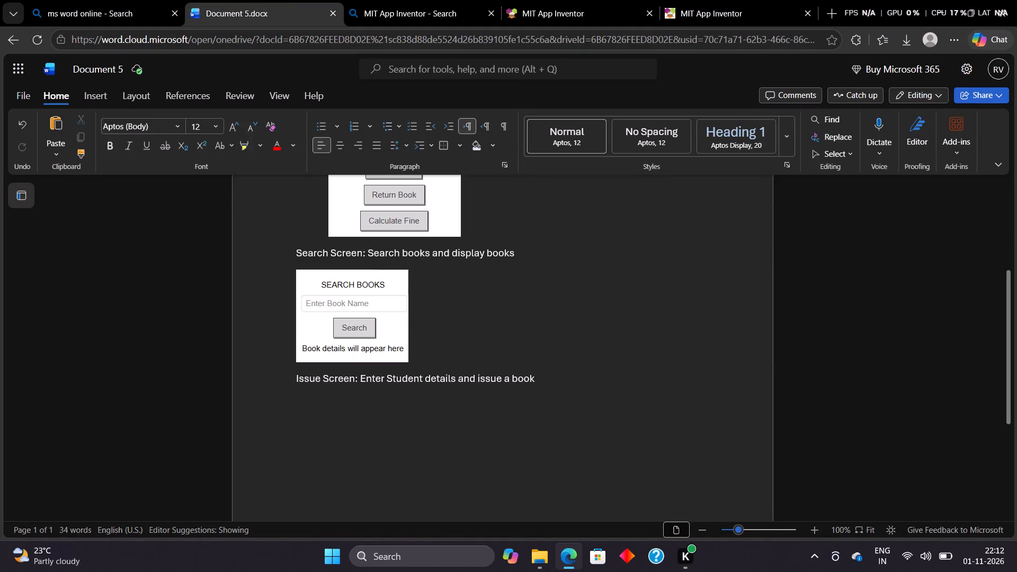
{"action": "key", "text": "Return"}
{"action": "key", "text": "ctrl+v"}
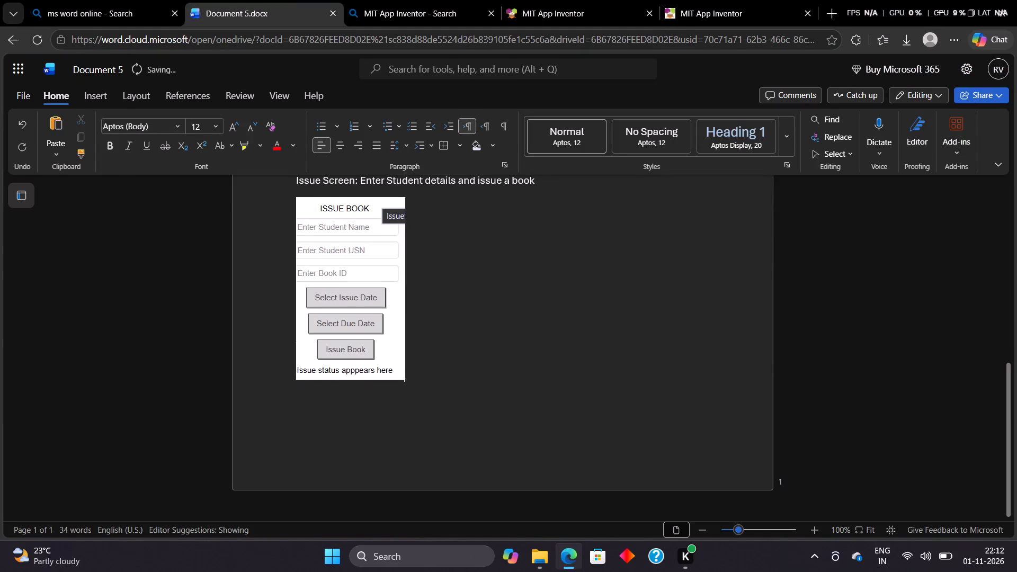
Write "Return Screen: Record book returns" on a new line below the ISSUE BOOK screenshot.
{"action": "key", "text": "Return"}
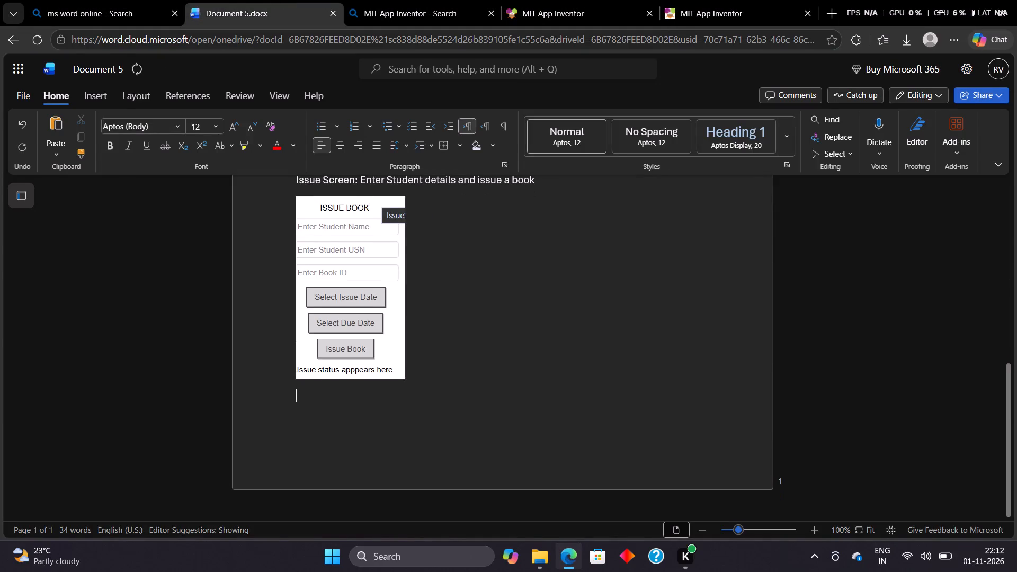
{"action": "scroll", "coordinate": [435, 425], "scroll_direction": "up", "scroll_amount": 1}
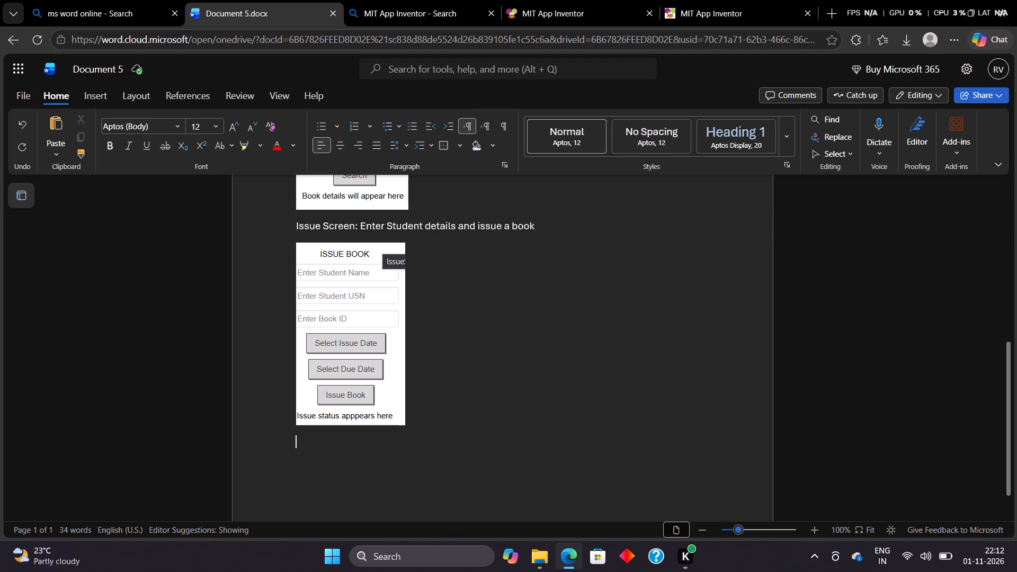
{"action": "type", "text": "Retur"}
{"action": "type", "text": "n"}
{"action": "key", "text": "space"}
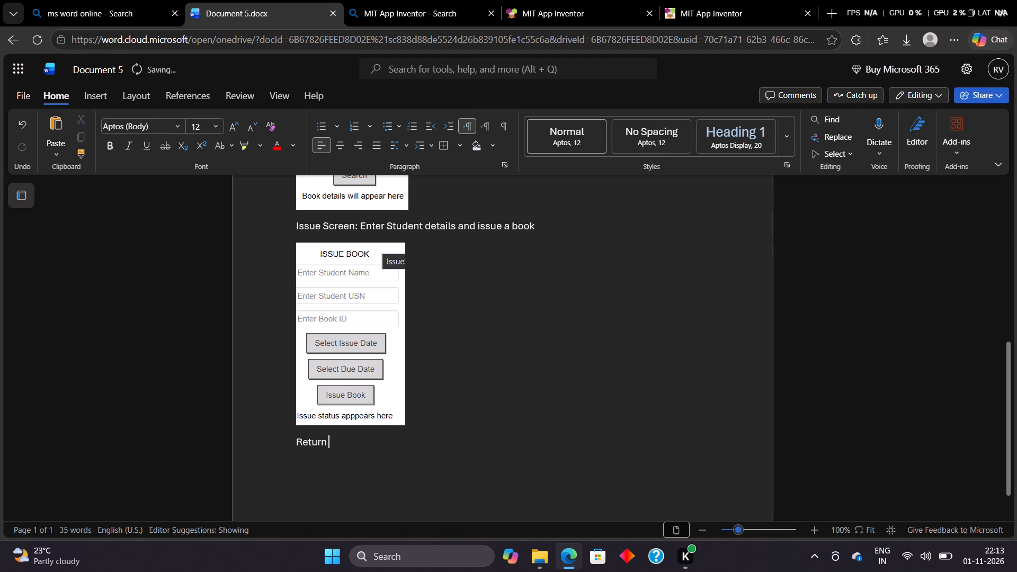
{"action": "key", "text": "shift+s"}
{"action": "type", "text": "creen"}
{"action": "key", "text": "shift+colon"}
{"action": "key", "text": "space"}
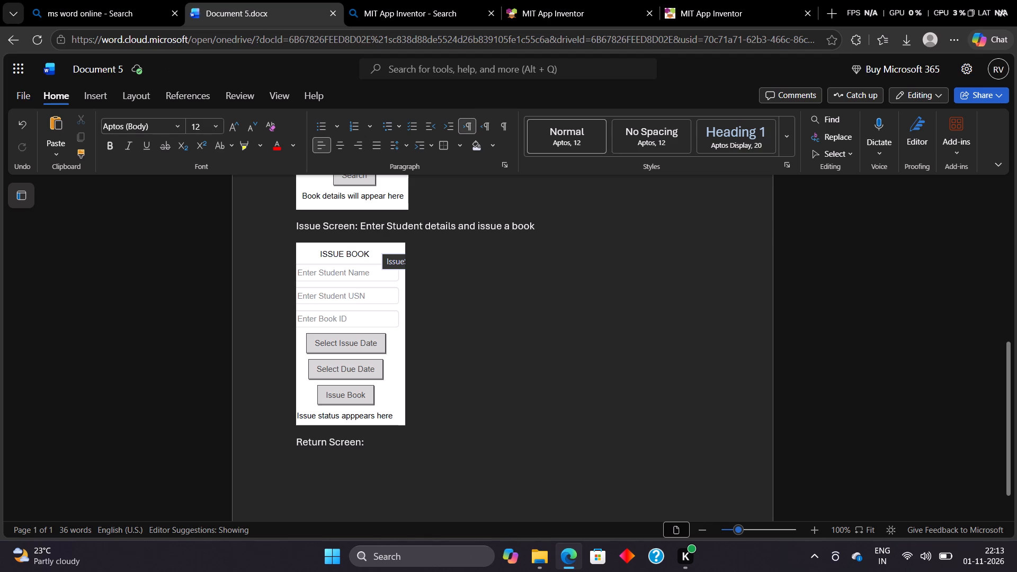
{"action": "type", "text": "Record book returns"}
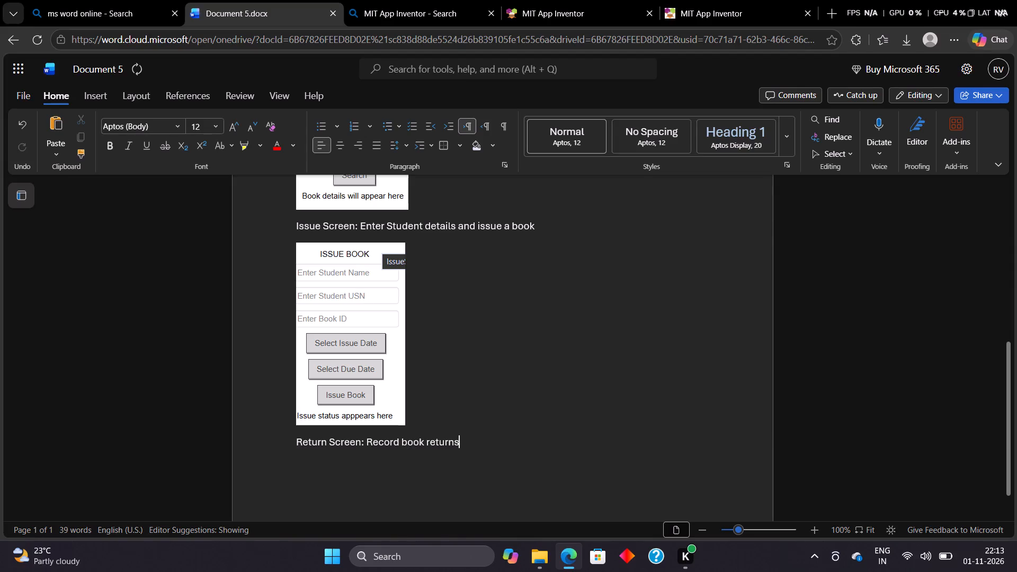
Open ReturnScreen in the MIT App Inventor project and capture the RETURN BOOK form, from its heading to the return status label.
{"action": "left_click", "coordinate": [746, 0]}
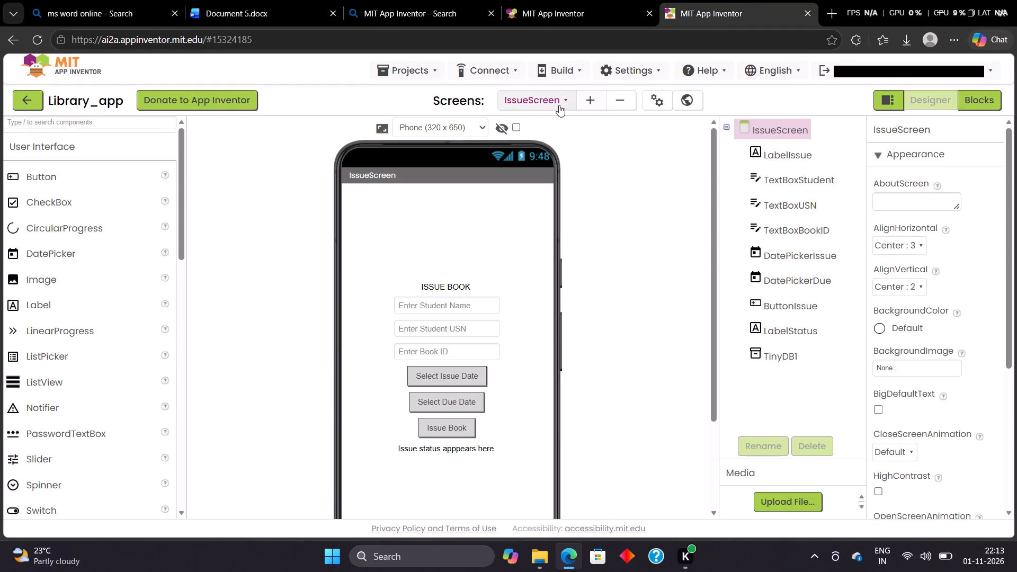
{"action": "left_click", "coordinate": [559, 105]}
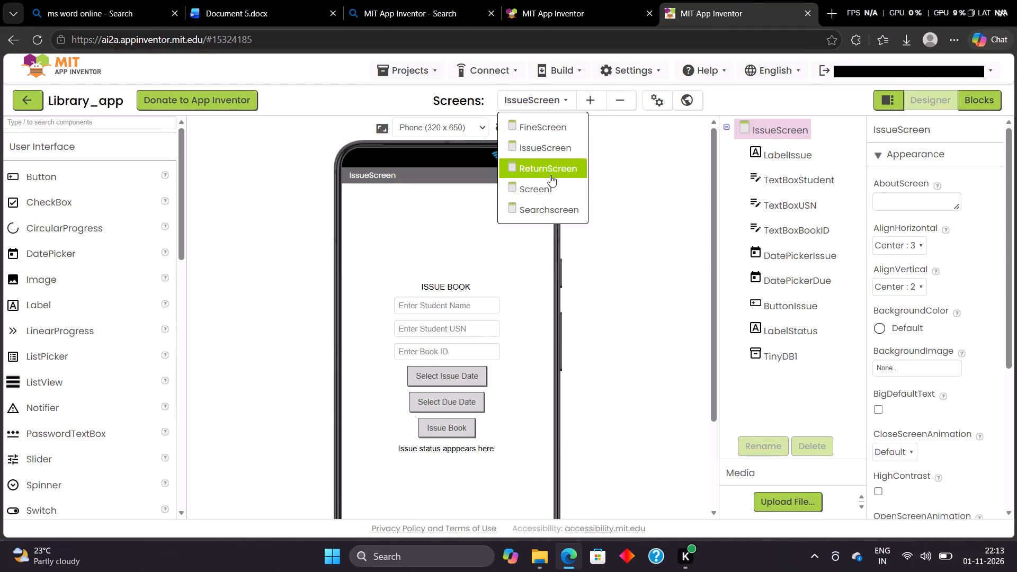
{"action": "left_click", "coordinate": [550, 175]}
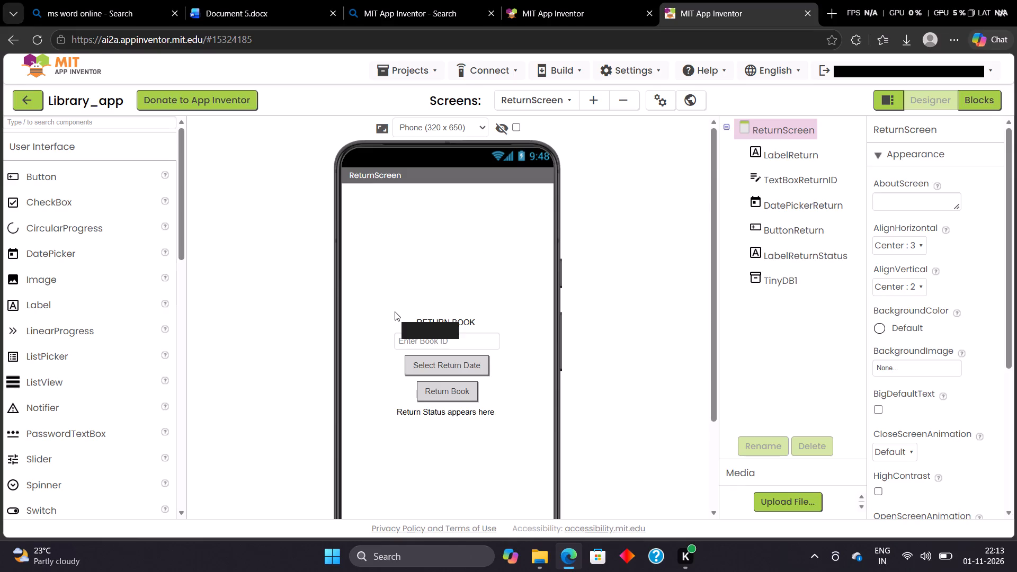
{"action": "left_click", "coordinate": [384, 286]}
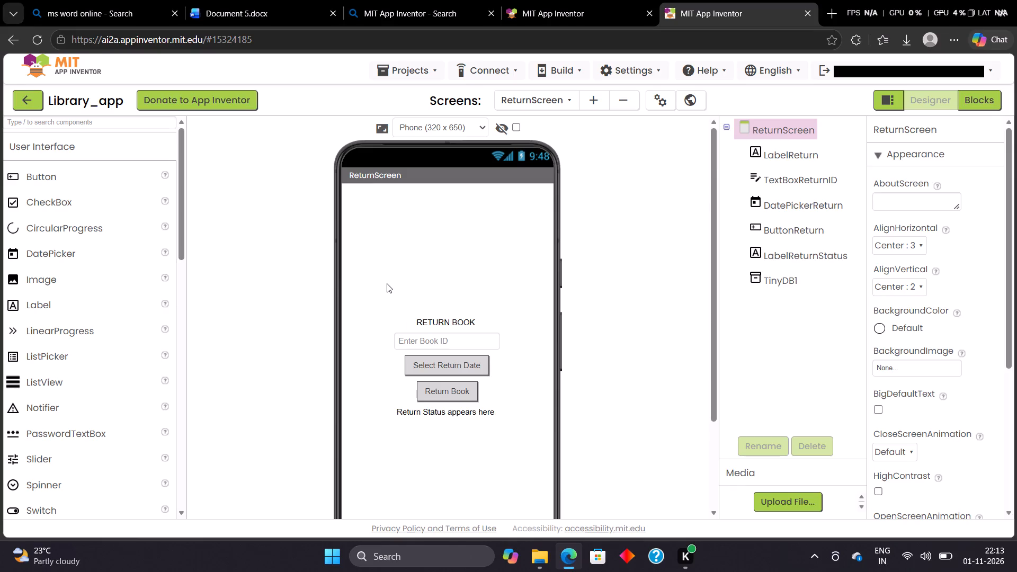
{"action": "key", "text": "Print"}
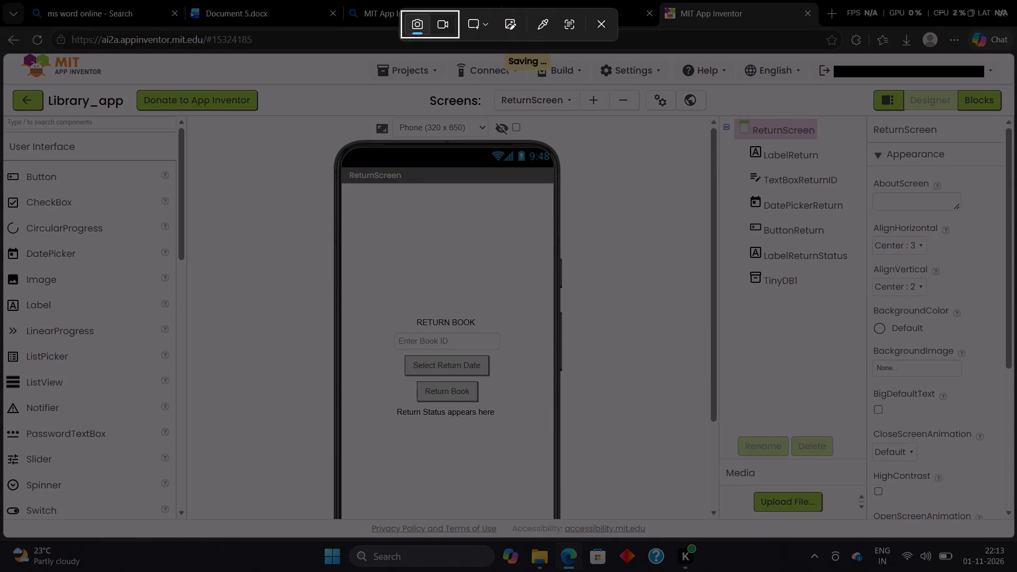
{"action": "left_click_drag", "start_coordinate": [388, 299], "coordinate": [504, 428]}
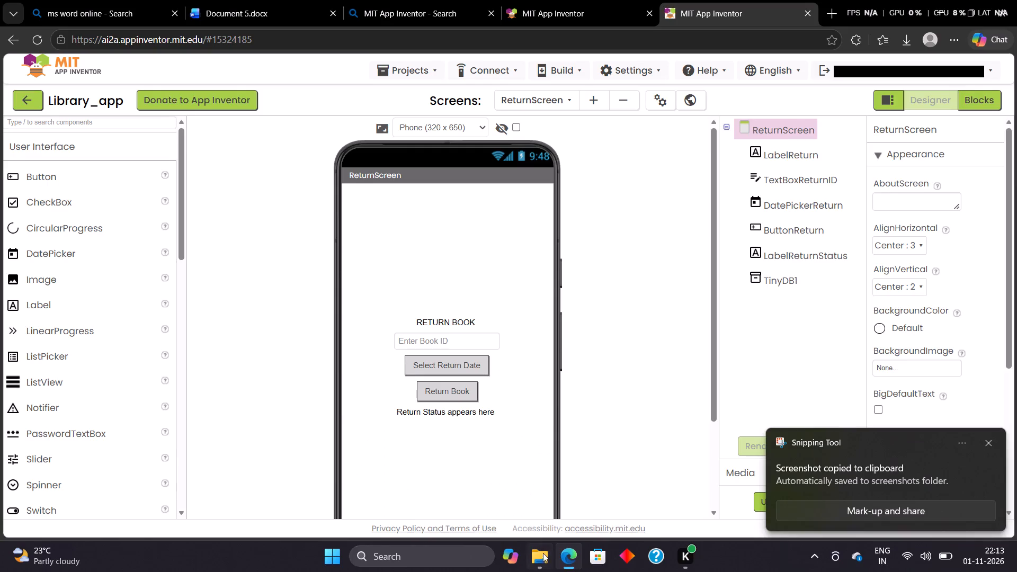
Copy the RETURN BOOK screenshot from the Screenshots folder into Document 5, on a new line below the Return Screen description.
{"action": "left_click", "coordinate": [544, 557]}
{"action": "right_click", "coordinate": [656, 356]}
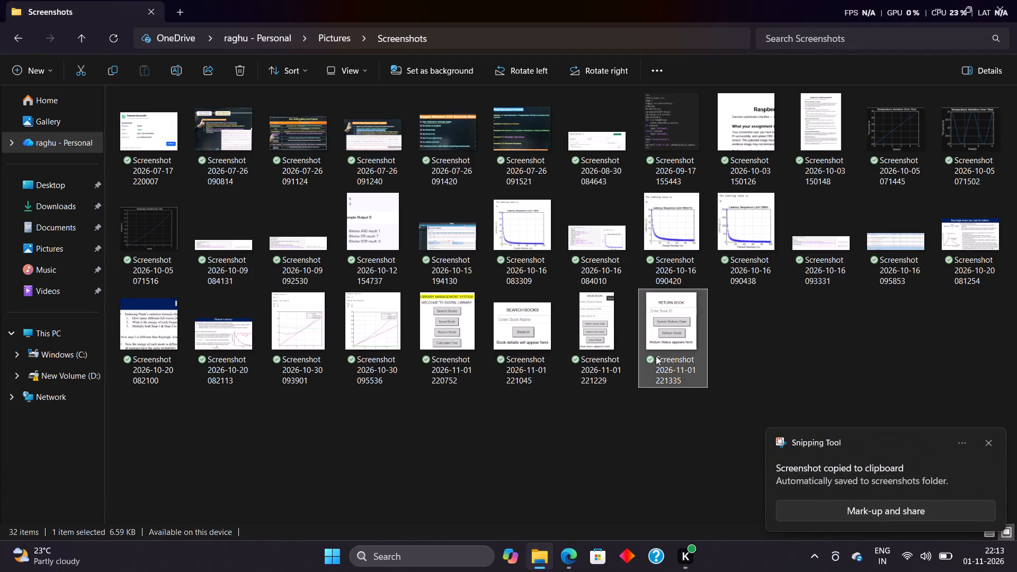
{"action": "left_click_drag", "start_coordinate": [639, 442], "coordinate": [692, 308]}
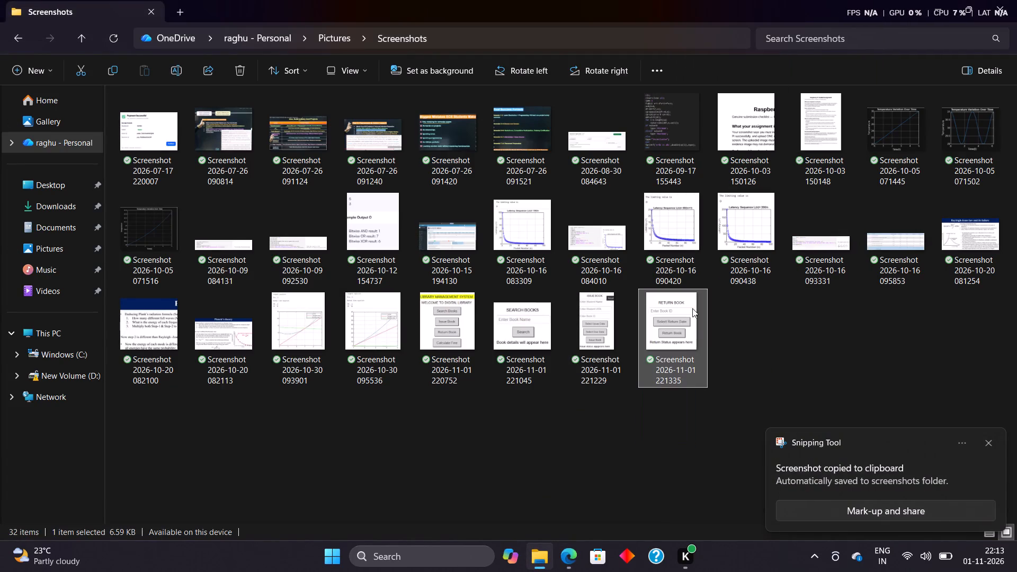
{"action": "key", "text": "ctrl+c"}
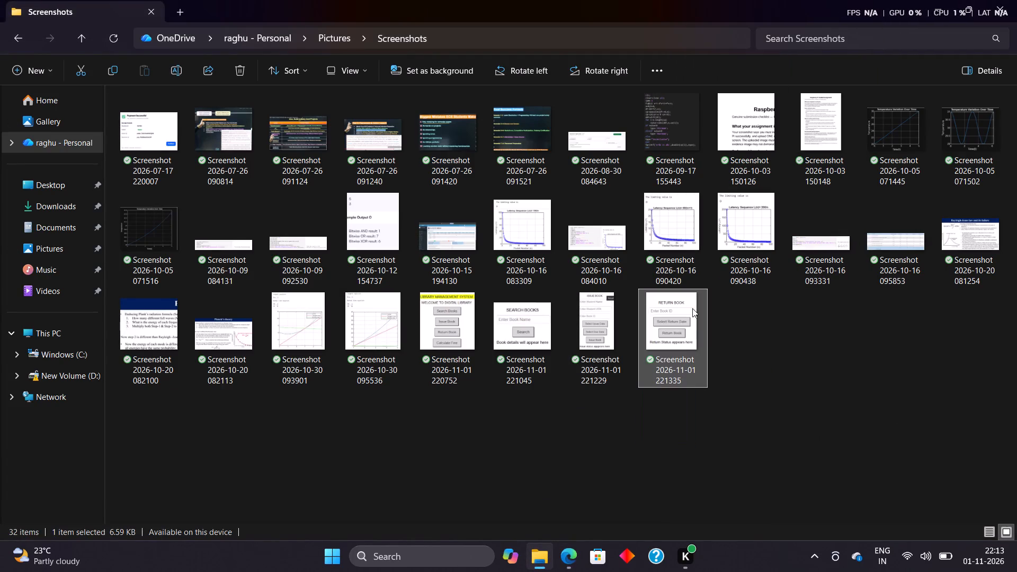
{"action": "left_click", "coordinate": [560, 552]}
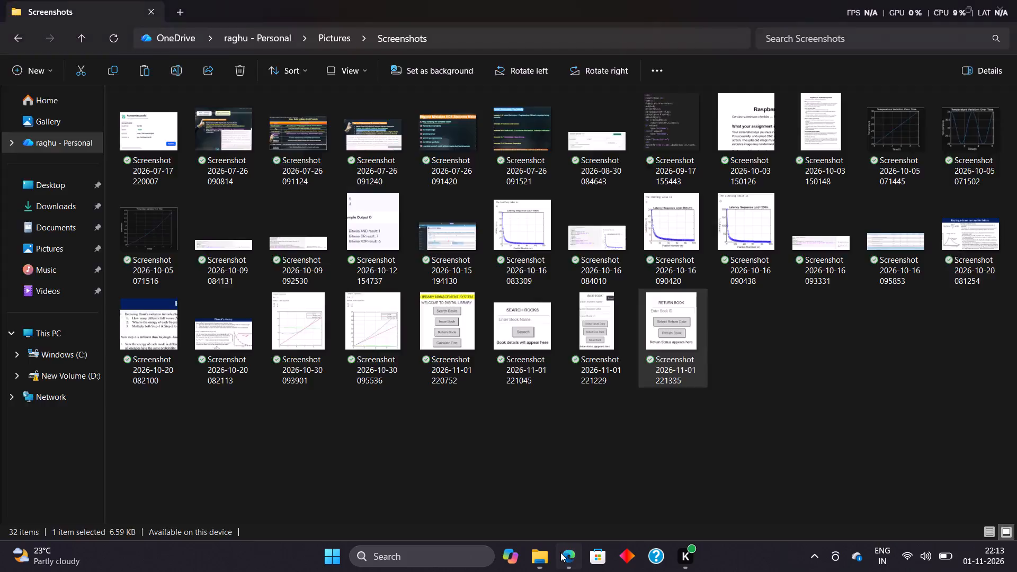
{"action": "left_click", "coordinate": [245, 0]}
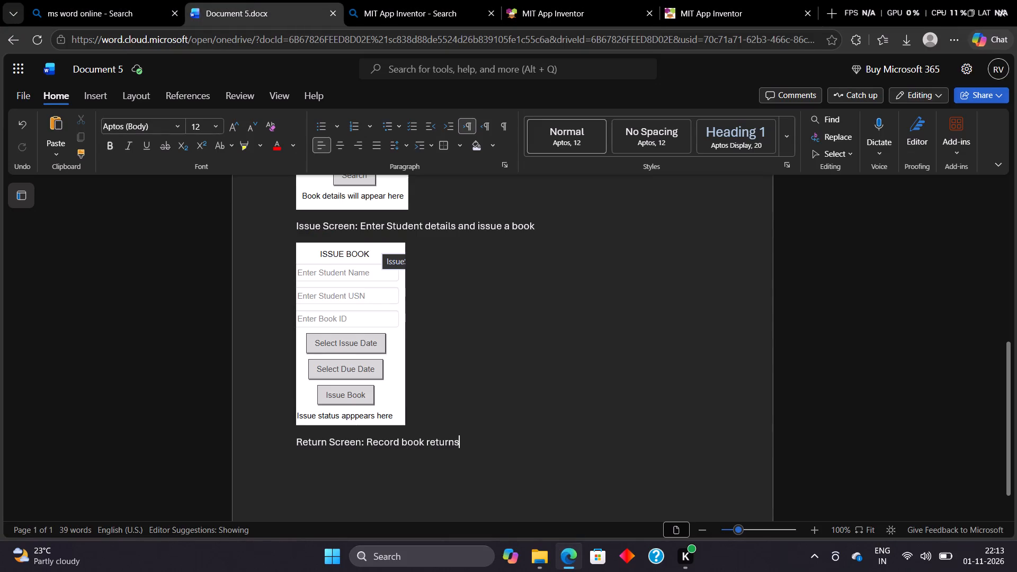
{"action": "key", "text": "Return"}
{"action": "key", "text": "ctrl+v"}
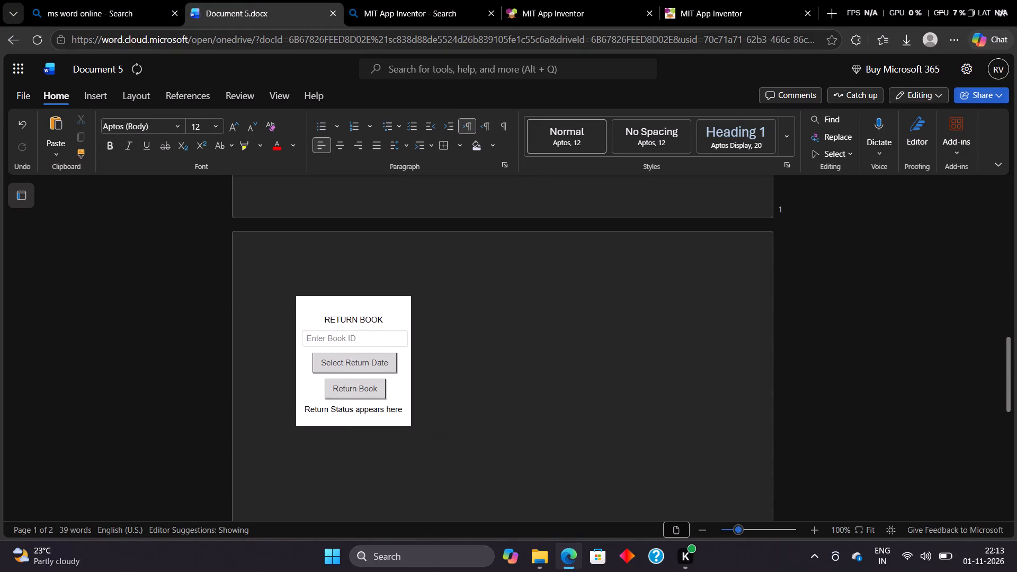
Push the "Return Screen: Record book returns" line onto page 2, directly above the RETURN BOOK screenshot, using blank lines before it.
{"action": "scroll", "coordinate": [435, 474], "scroll_direction": "up", "scroll_amount": 2}
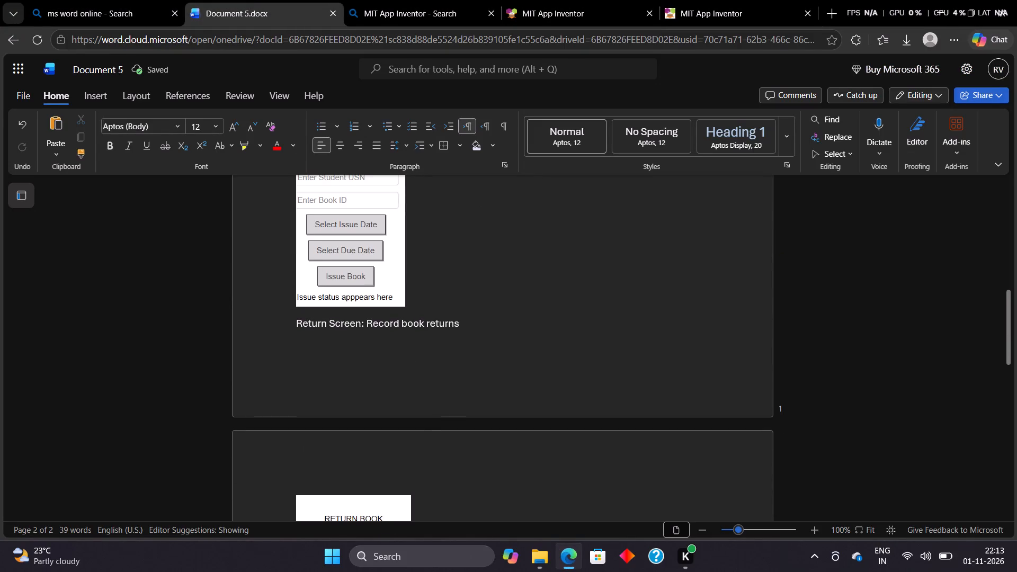
{"action": "left_click", "coordinate": [293, 320]}
{"action": "key", "text": "Return"}
{"action": "key", "text": "Return"}
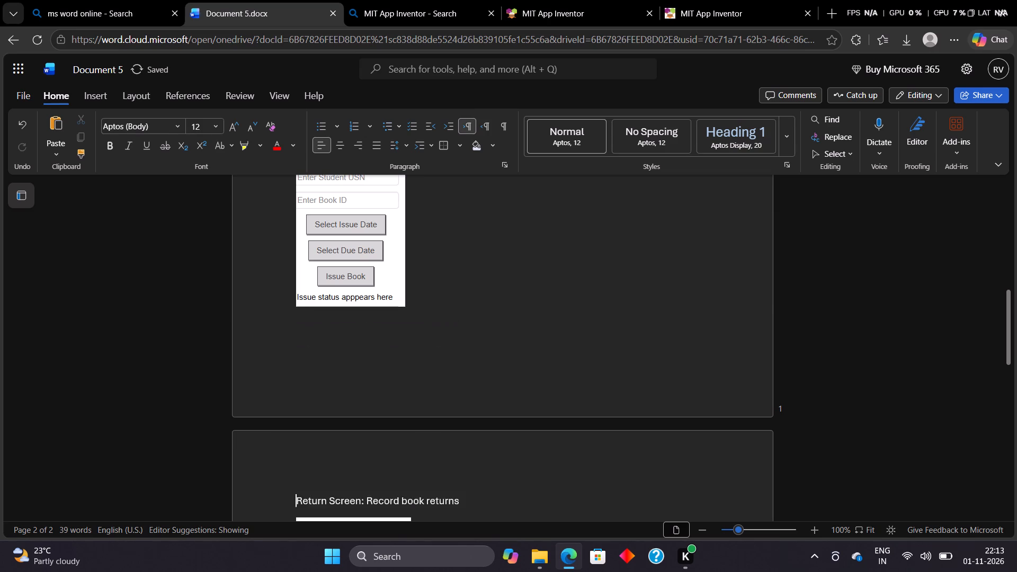
{"action": "key", "text": "Return"}
{"action": "key", "text": "BackSpace"}
{"action": "key", "text": "BackSpace"}
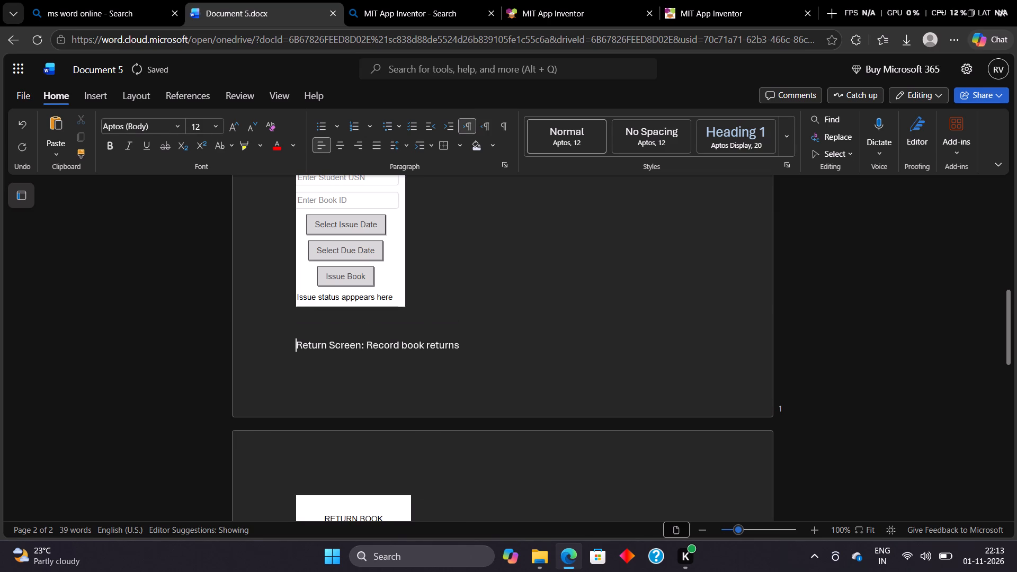
{"action": "key", "text": "Return"}
{"action": "scroll", "coordinate": [293, 320], "scroll_direction": "down", "scroll_amount": 2}
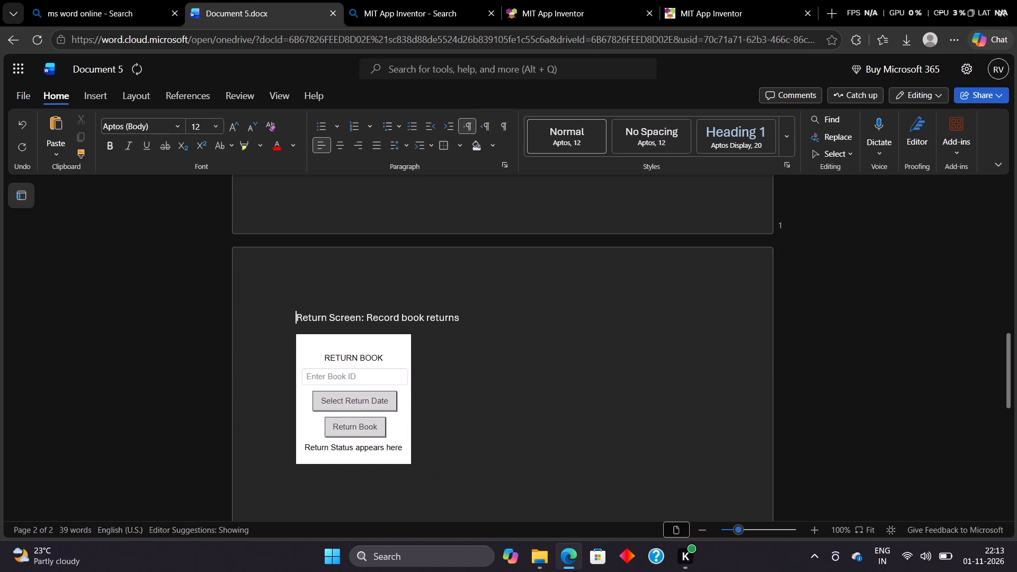
Write "Fine Screen:" below the RETURN BOOK screenshot on page 2, leaving a blank line between them.
{"action": "left_click", "coordinate": [427, 458]}
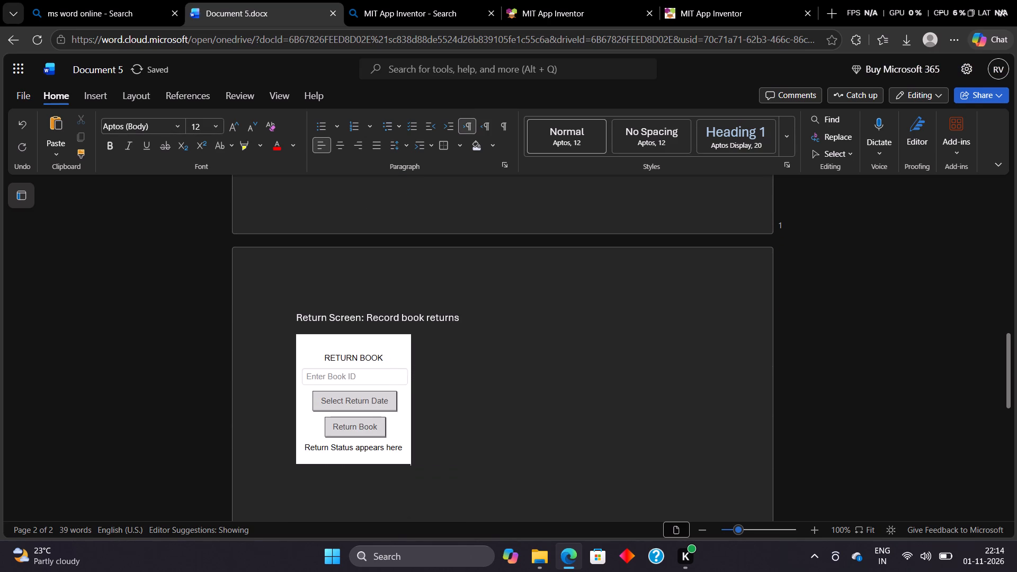
{"action": "key", "text": "Return"}
{"action": "key", "text": "Return"}
{"action": "type", "text": "Fine"}
{"action": "key", "text": "space"}
{"action": "type", "text": "Scree"}
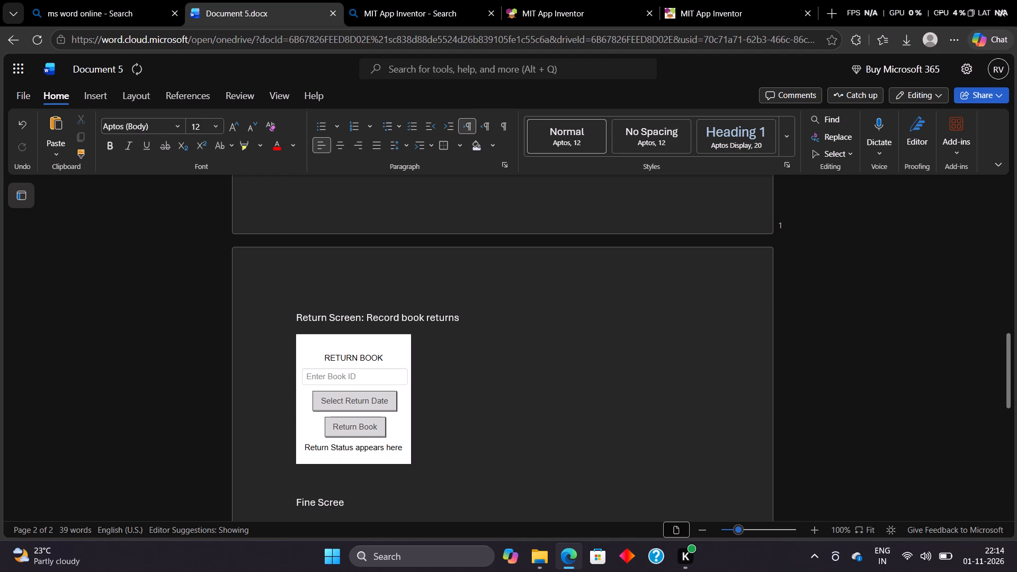
{"action": "type", "text": "n"}
{"action": "key", "text": "space"}
{"action": "key", "text": "BackSpace"}
{"action": "key", "text": "shift+colon"}
{"action": "scroll", "coordinate": [427, 458], "scroll_direction": "down", "scroll_amount": 2}
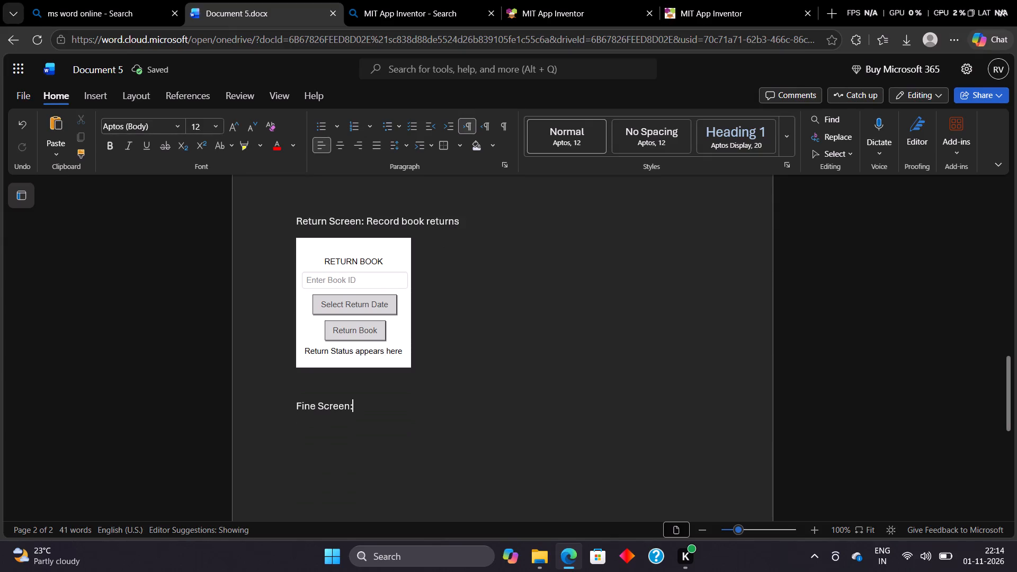
Open FineScreen in the MIT App Inventor project and capture the Fine Calculation form, from its heading to the fine amount label.
{"action": "left_click", "coordinate": [680, 0]}
{"action": "left_click", "coordinate": [561, 88]}
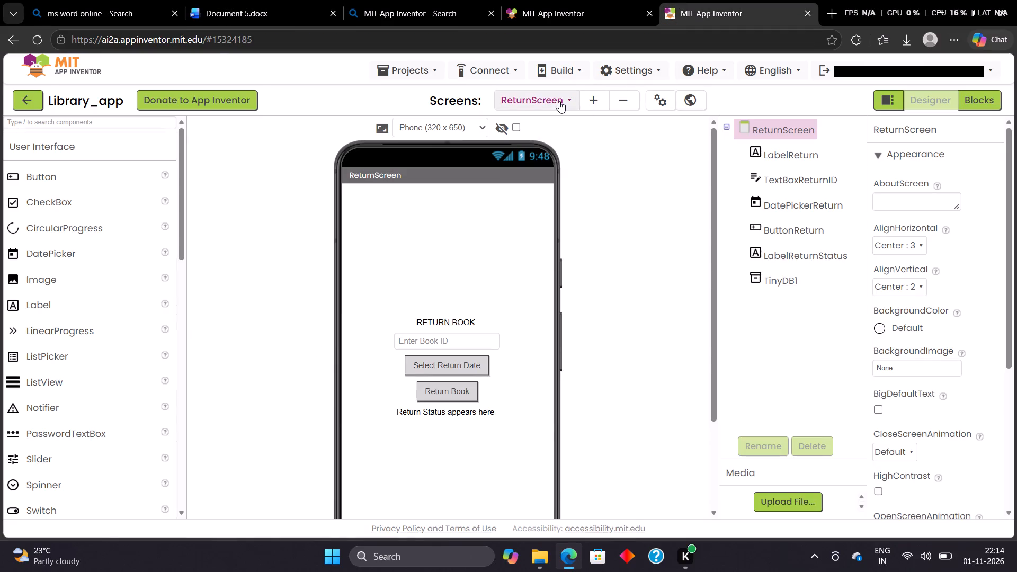
{"action": "left_click", "coordinate": [559, 101]}
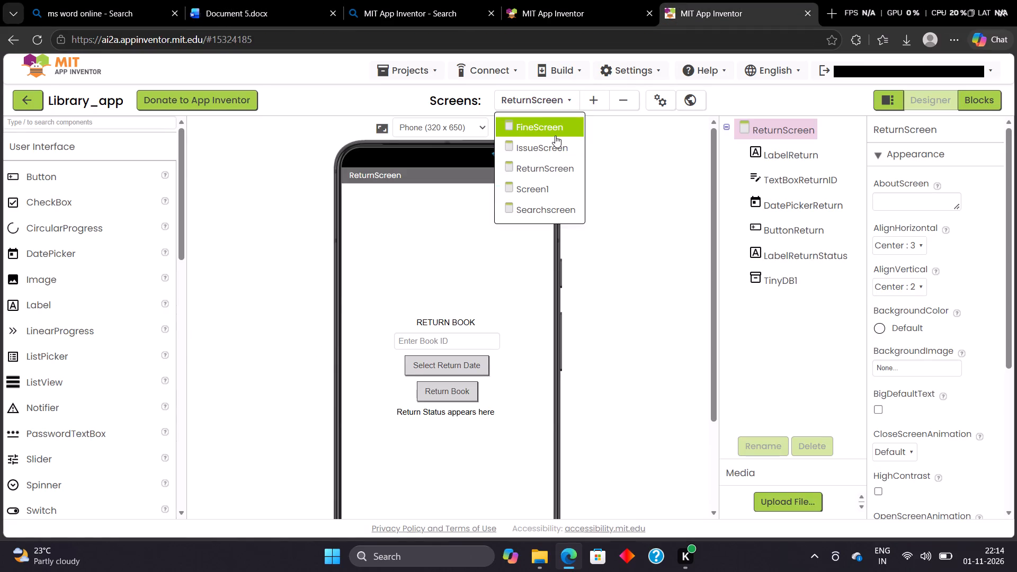
{"action": "left_click", "coordinate": [555, 136]}
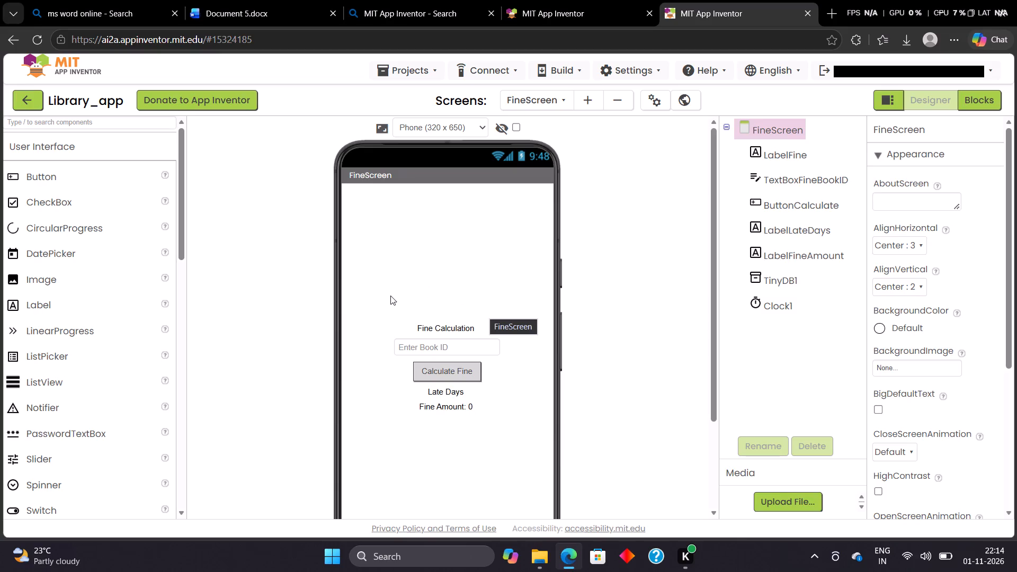
{"action": "key", "text": "Print"}
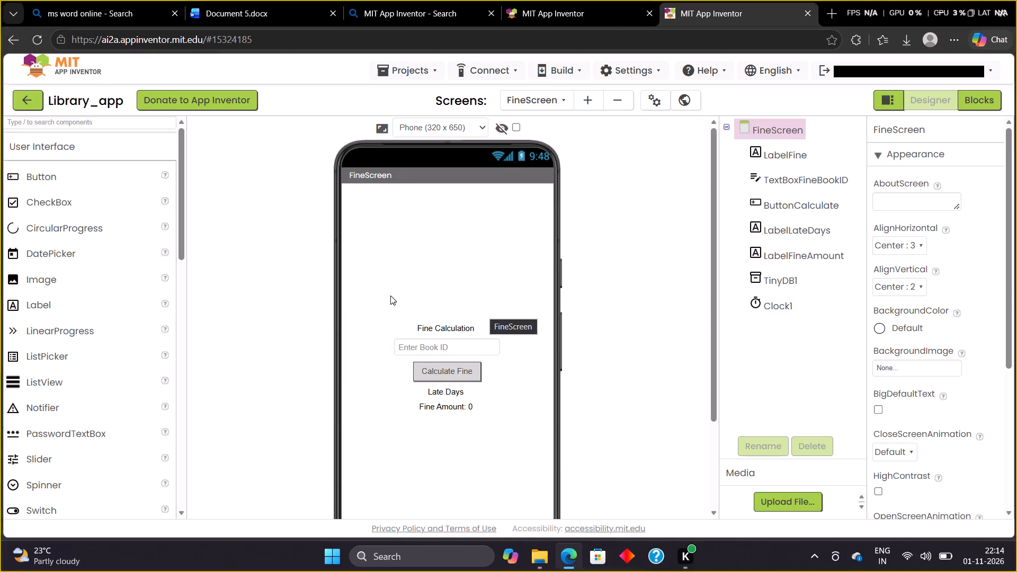
{"action": "left_click_drag", "start_coordinate": [399, 310], "coordinate": [502, 425]}
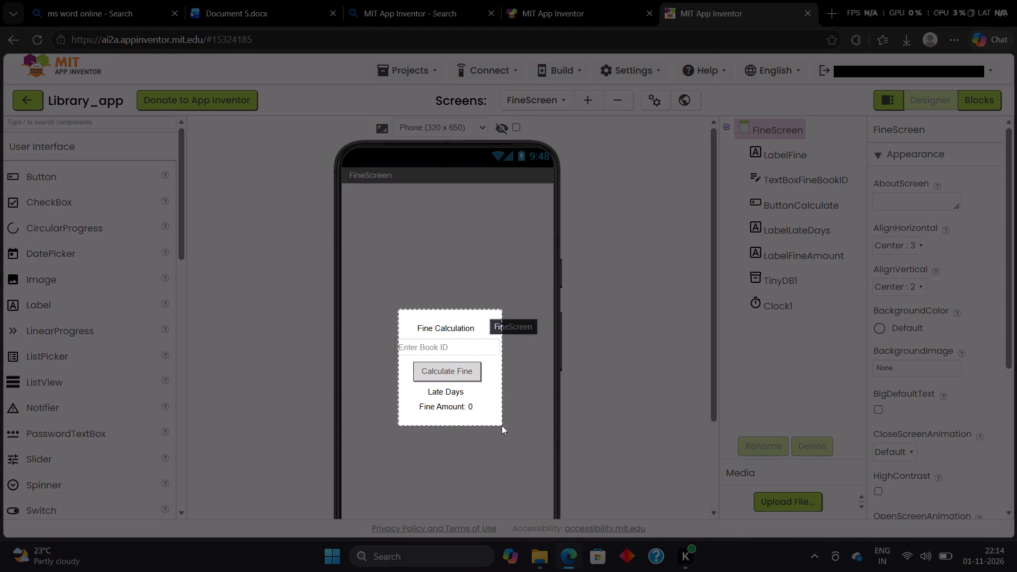
{"action": "left_click_drag", "start_coordinate": [502, 425], "coordinate": [494, 425]}
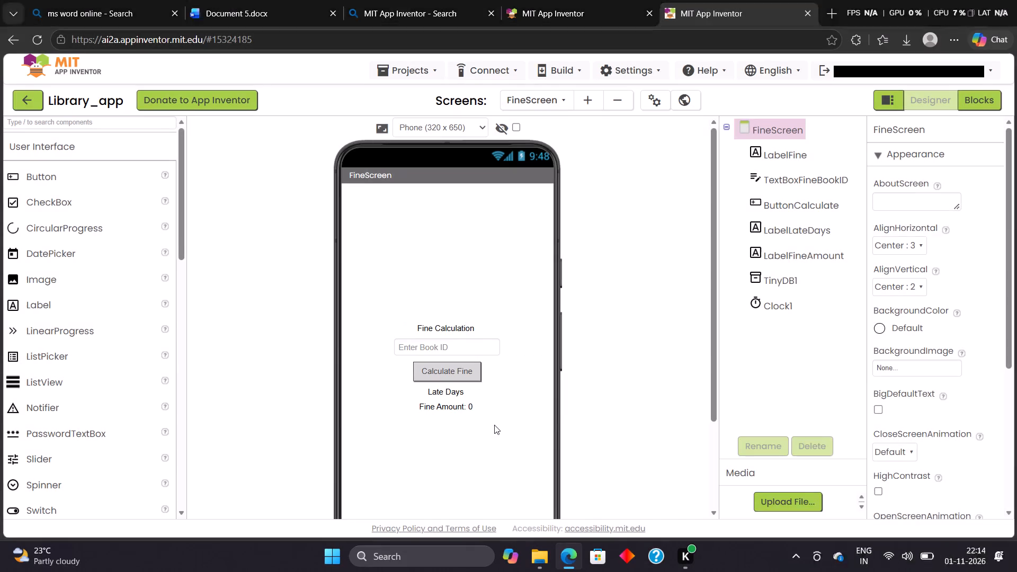
Copy the Fine Calculation screenshot from the Screenshots folder into Document 5, on a new line below "Fine Screen:".
{"action": "left_click", "coordinate": [269, 0]}
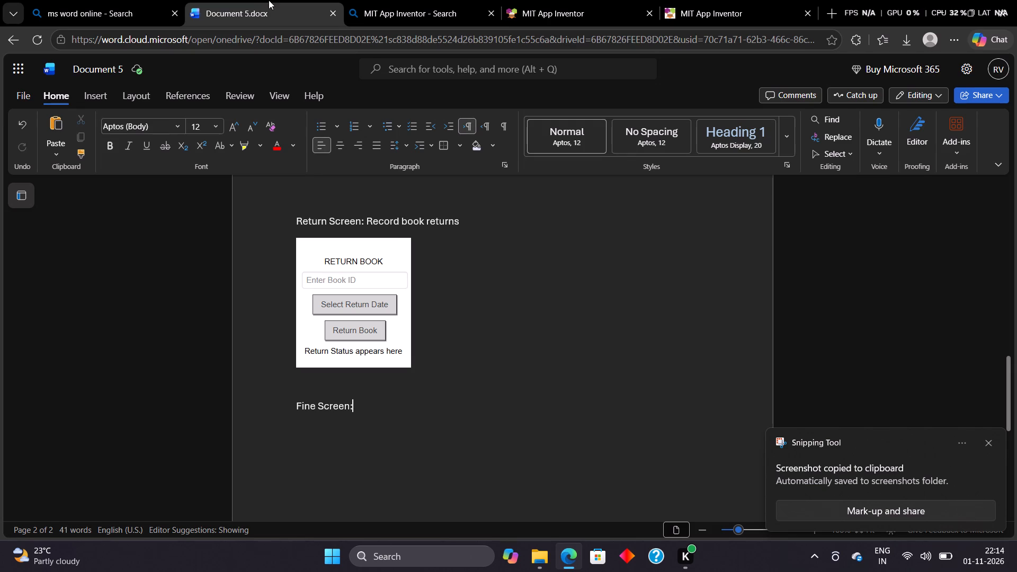
{"action": "left_click", "coordinate": [534, 559]}
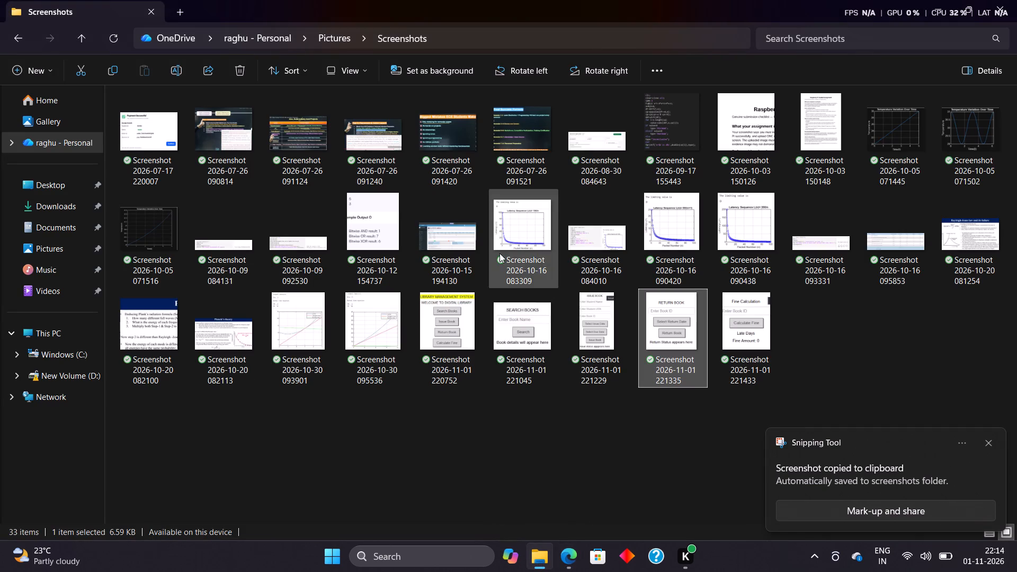
{"action": "left_click", "coordinate": [743, 364]}
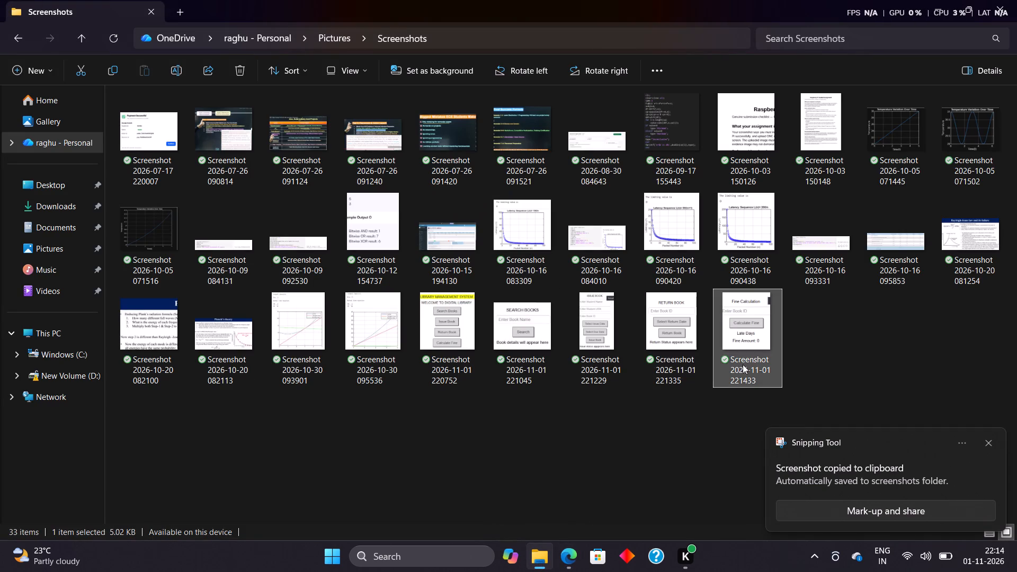
{"action": "key", "text": "ctrl+c"}
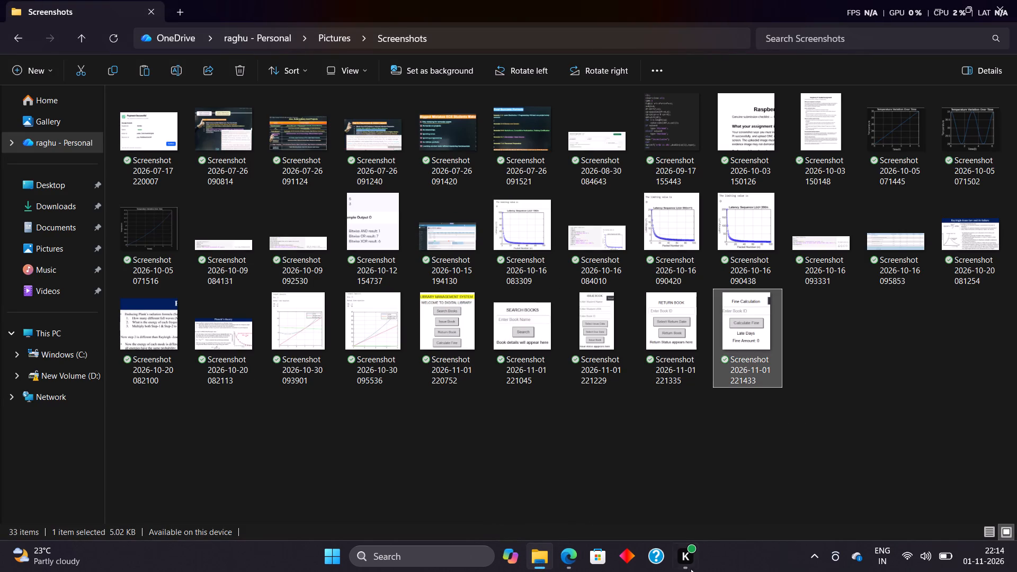
{"action": "left_click", "coordinate": [573, 559]}
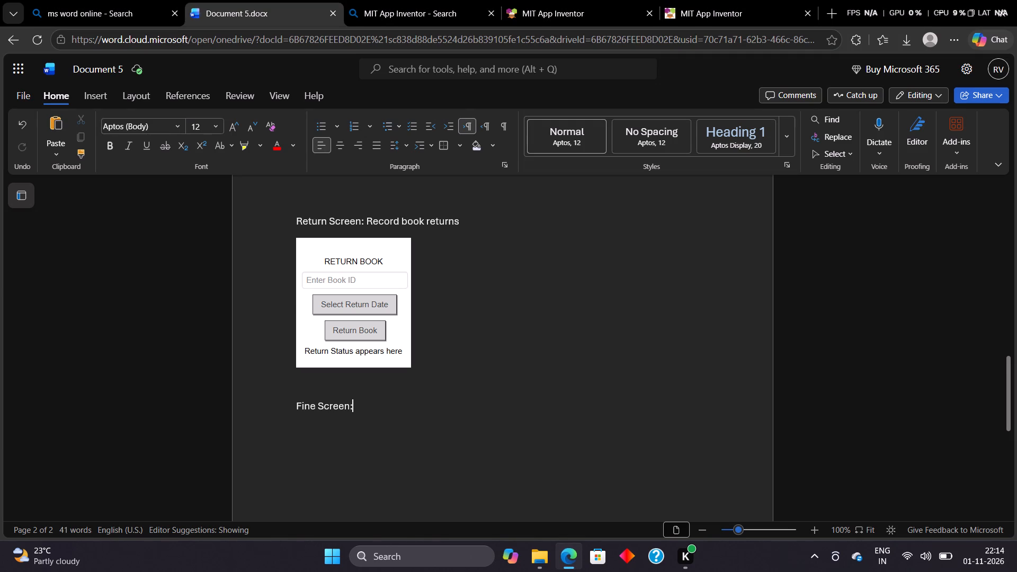
{"action": "key", "text": "Return"}
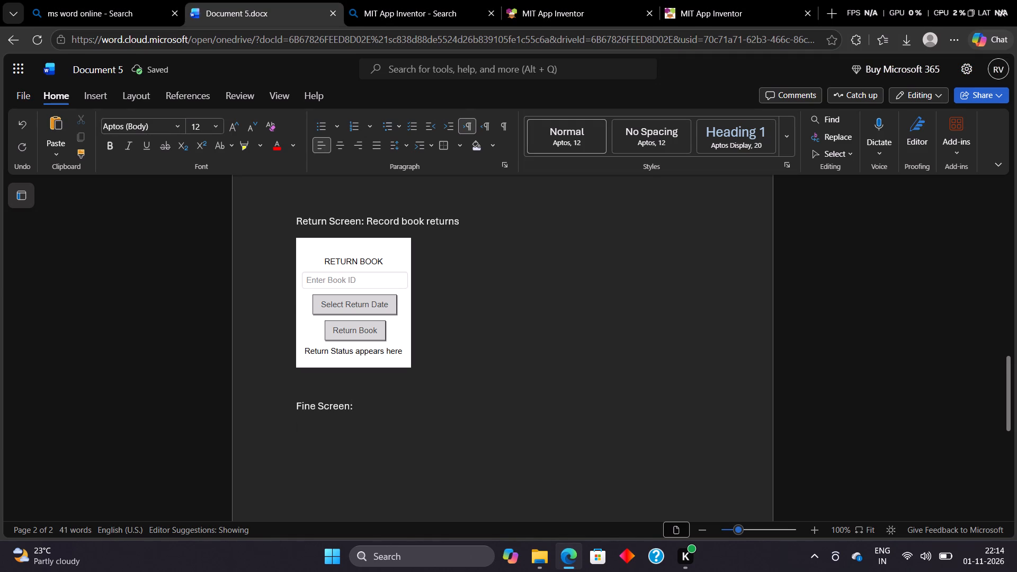
{"action": "key", "text": "ctrl+v"}
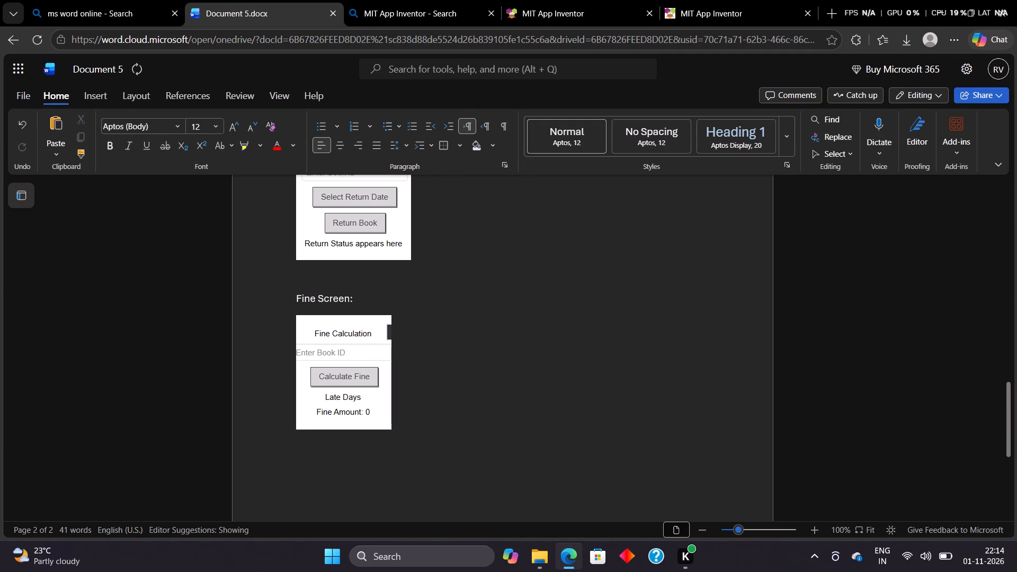
Complete the "Fine Screen:" line above the Fine Calculation screenshot with the description "Calculate Late return fines".
{"action": "left_click", "coordinate": [355, 299]}
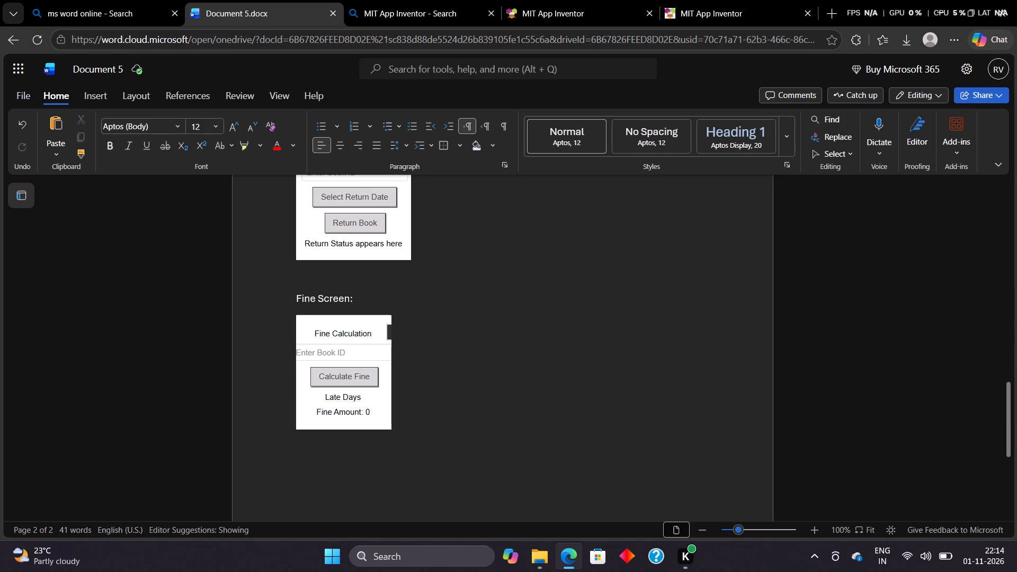
{"action": "type", "text": "Calculate"}
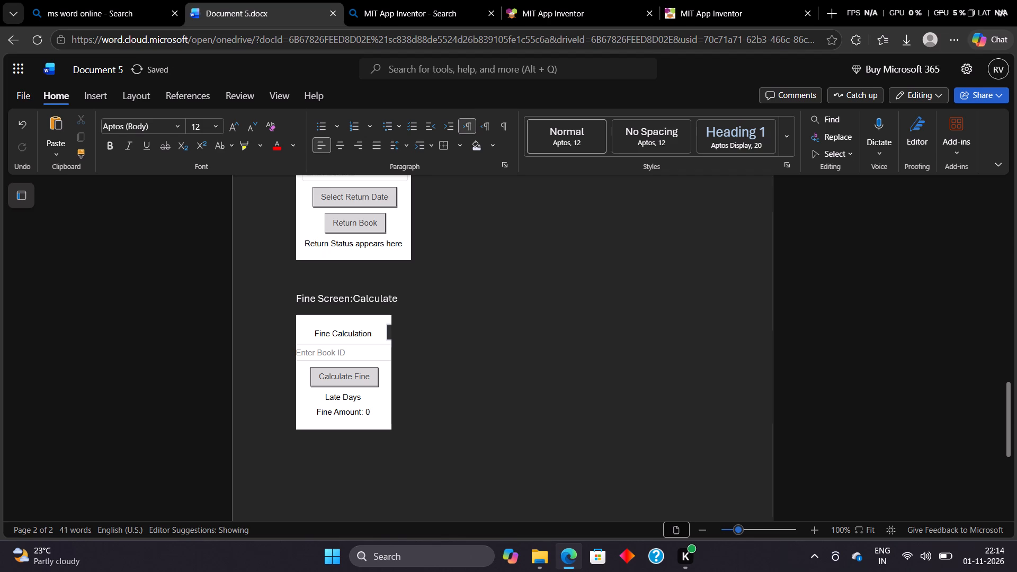
{"action": "key", "text": "space"}
{"action": "type", "text": "Late return fi"}
{"action": "type", "text": "nes"}
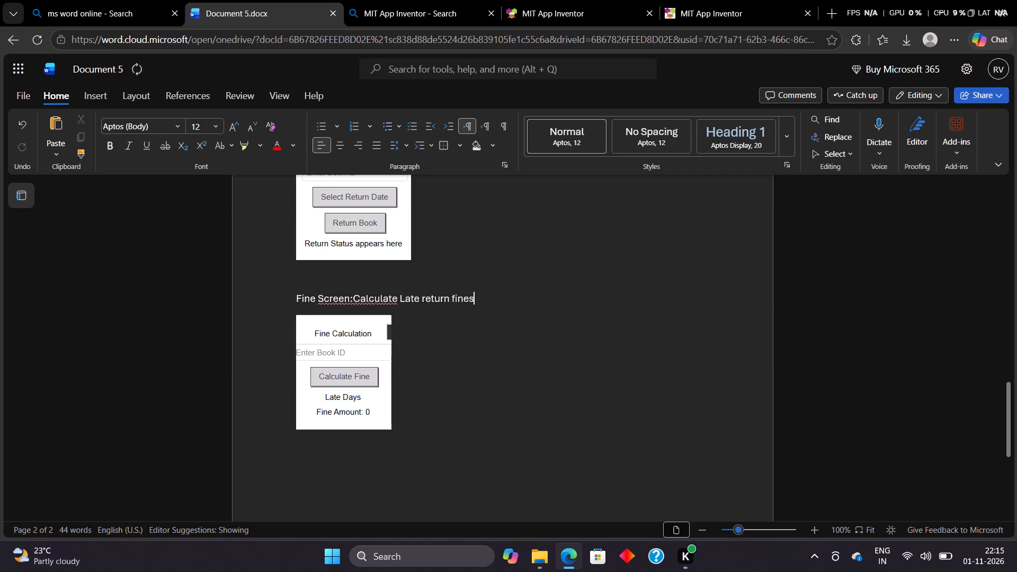
Export Document 5 as a PDF and download it.
{"action": "left_click", "coordinate": [22, 99]}
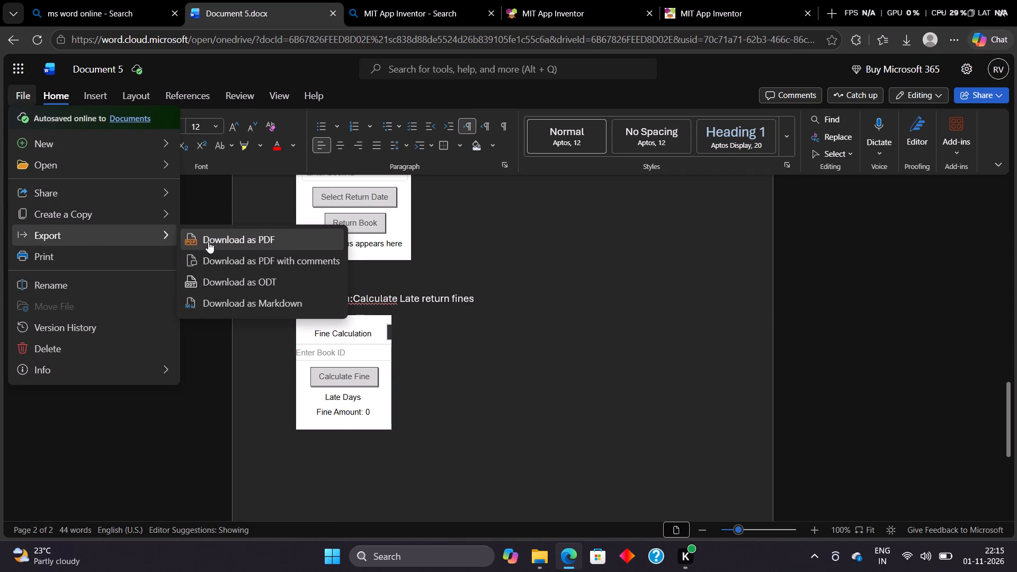
{"action": "left_click", "coordinate": [248, 242]}
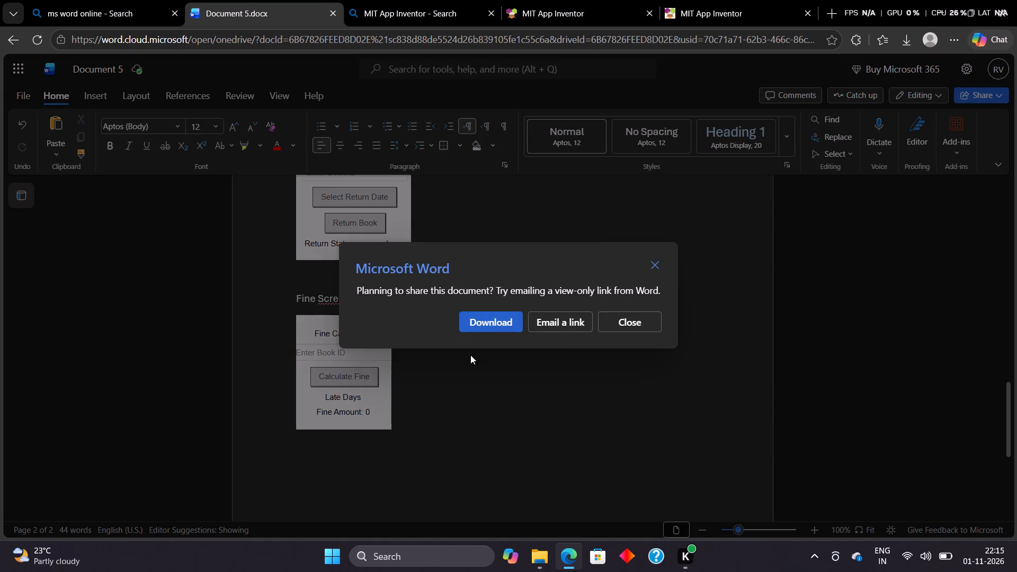
{"action": "left_click", "coordinate": [497, 325]}
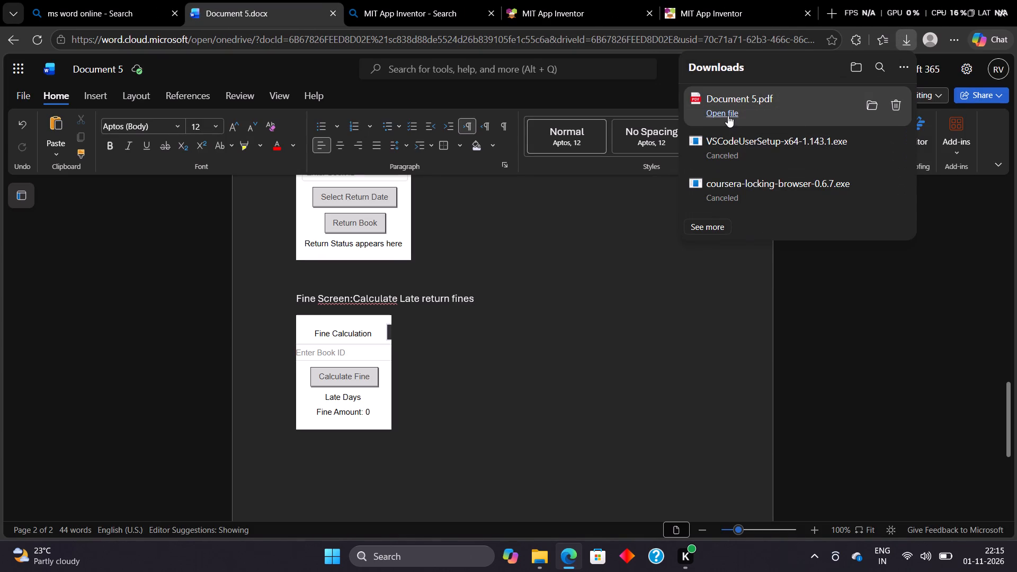
Close all open browser pages: the MIT App Inventor pages, Document 5 and the web searches.
{"action": "left_click", "coordinate": [492, 14]}
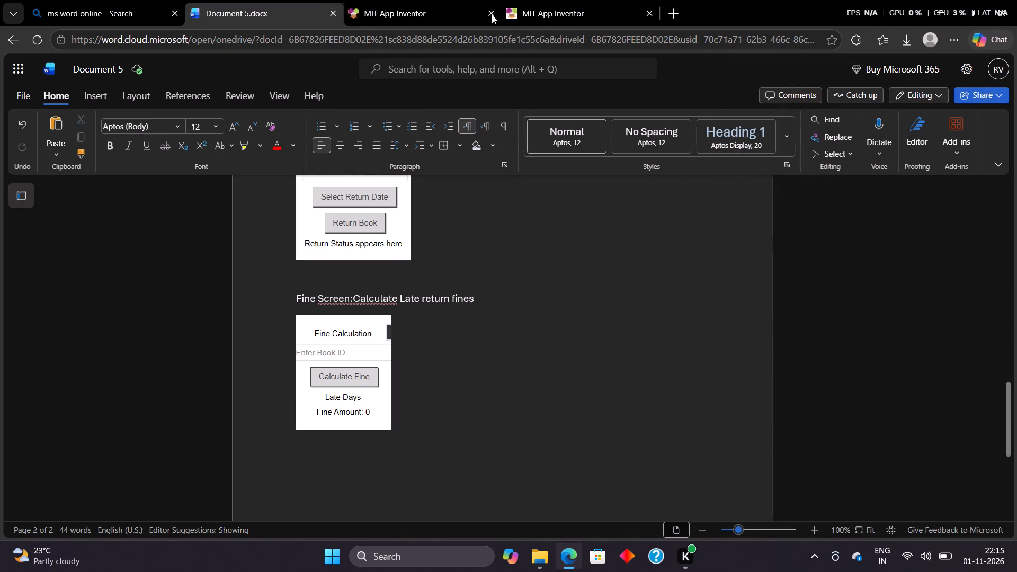
{"action": "left_click", "coordinate": [492, 14]}
{"action": "left_click", "coordinate": [439, 0]}
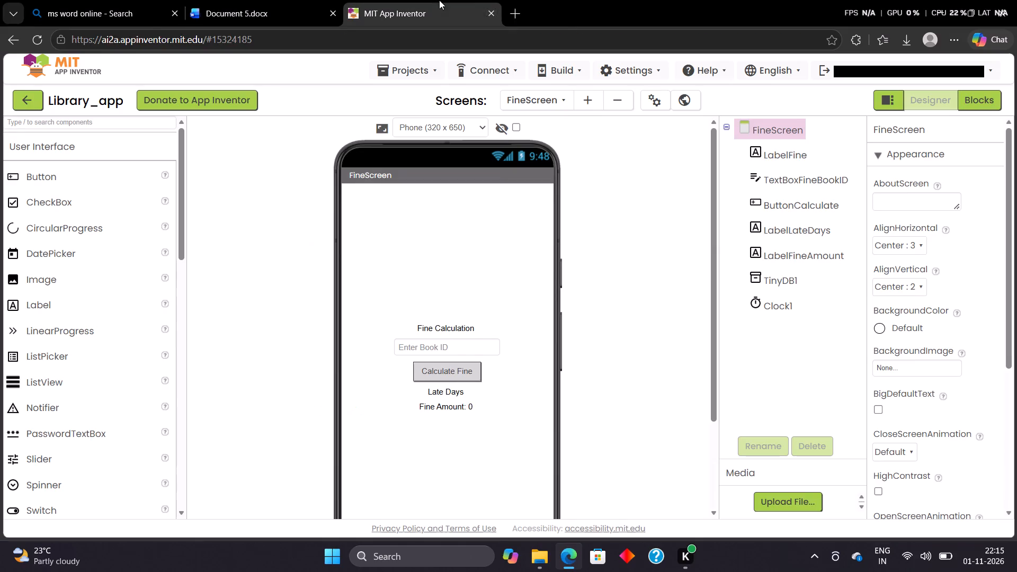
{"action": "left_click", "coordinate": [492, 13]}
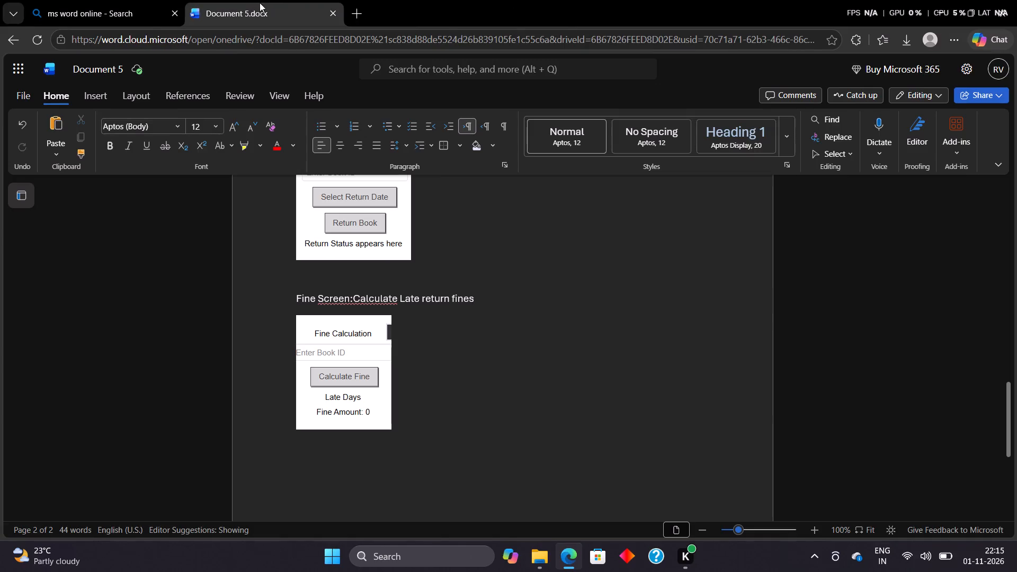
{"action": "left_click", "coordinate": [333, 8]}
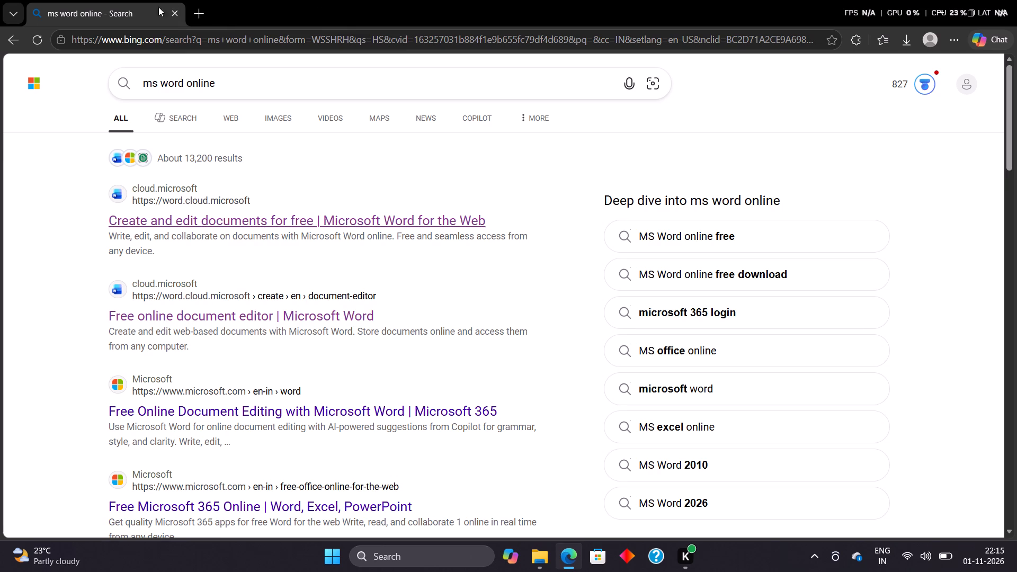
{"action": "left_click", "coordinate": [176, 15]}
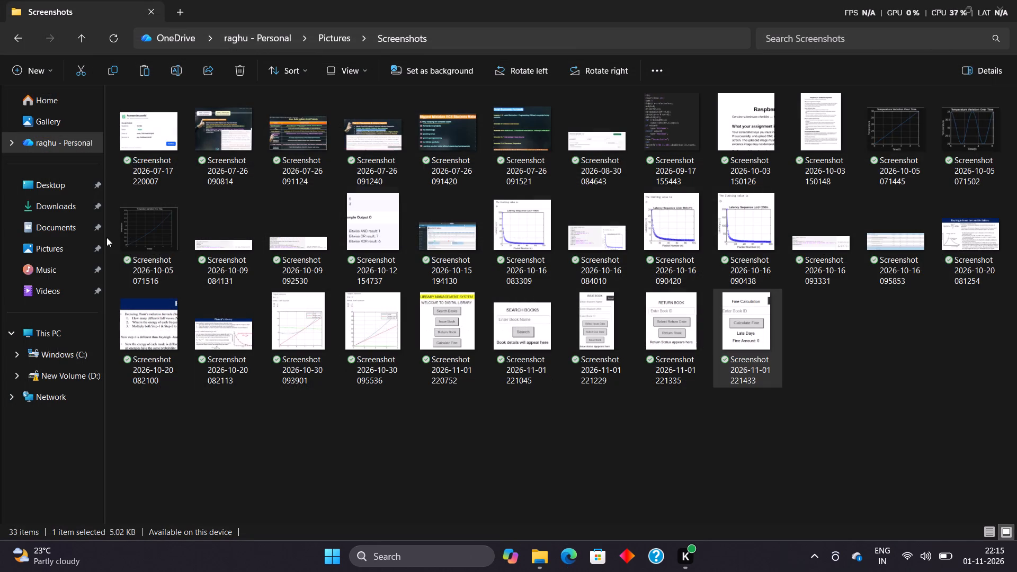
Look through the Downloads folder in File Explorer for the exported Document 5 PDF, and return to the Home view.
{"action": "left_click", "coordinate": [68, 211]}
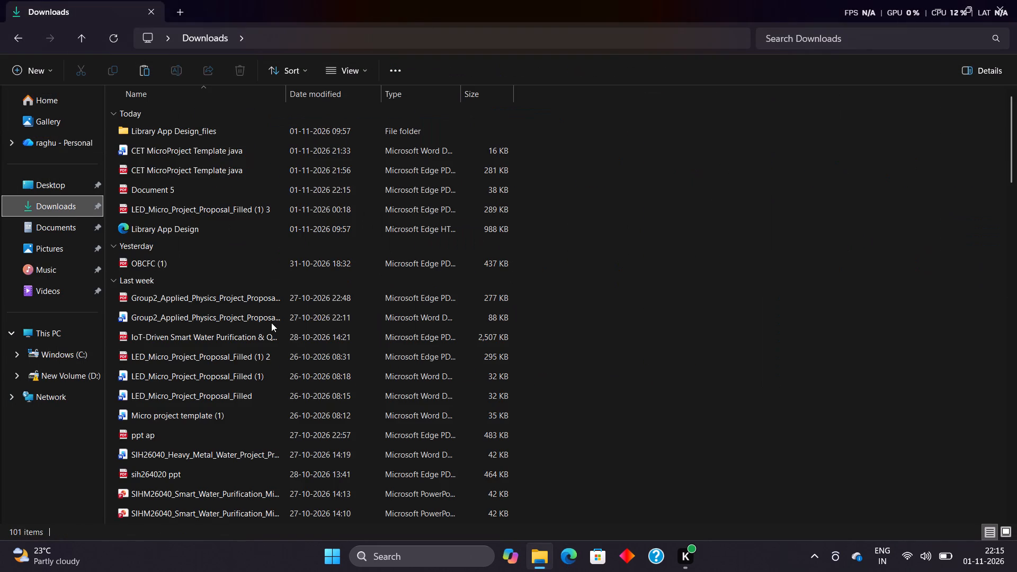
{"action": "scroll", "coordinate": [229, 131], "scroll_direction": "up", "scroll_amount": 5}
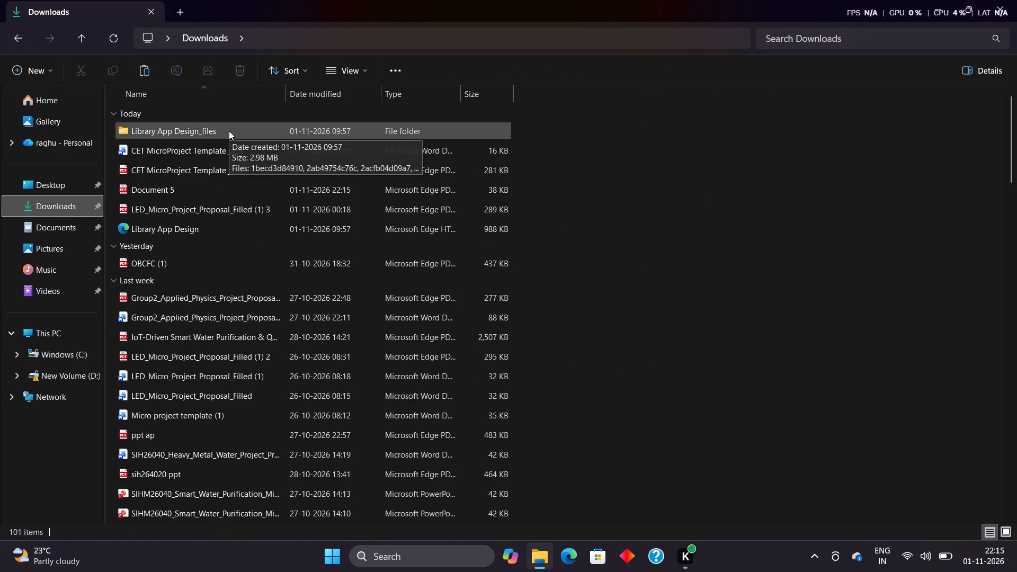